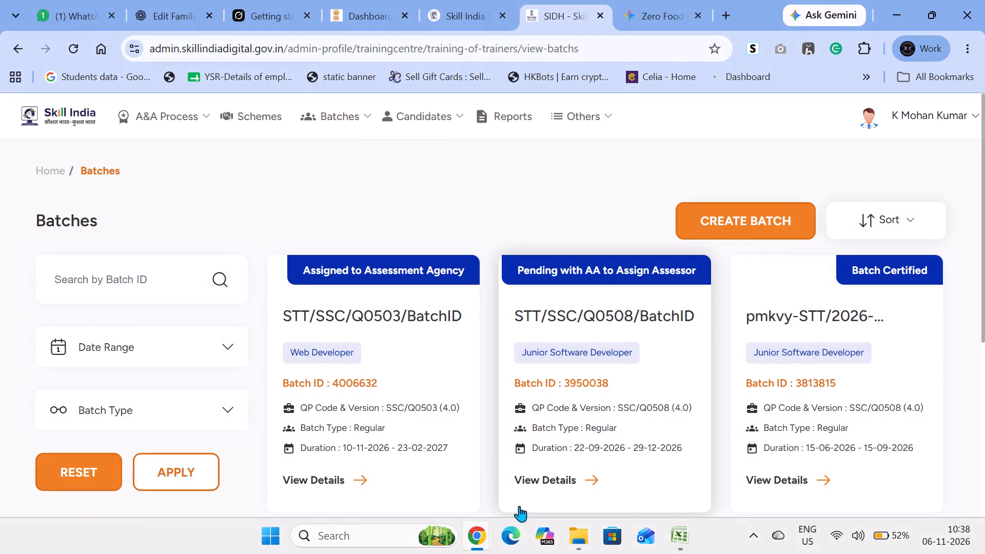
Open the candidate-wise biometric attendance of the Junior Software Developer batch 3950038.
{"action": "left_click", "coordinate": [544, 473]}
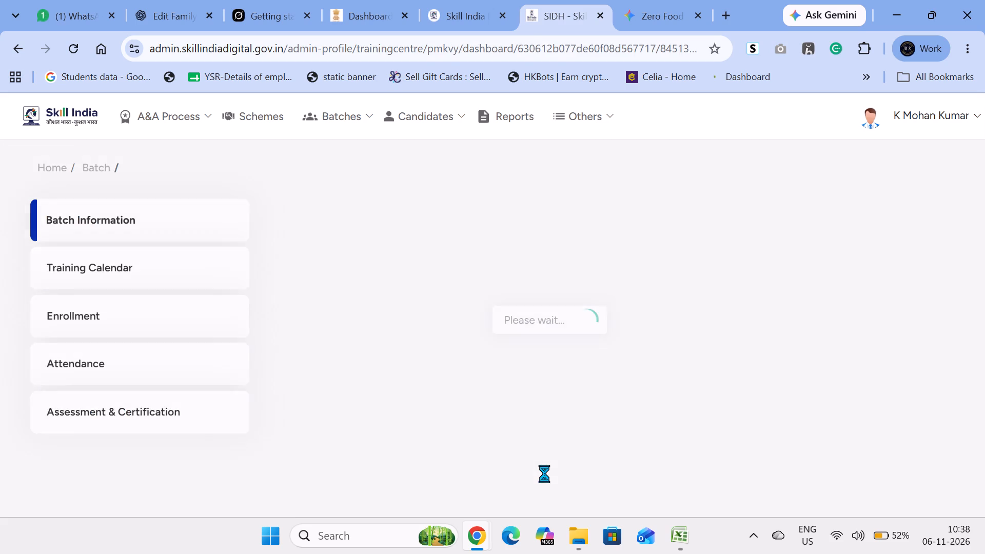
{"action": "left_click", "coordinate": [158, 364]}
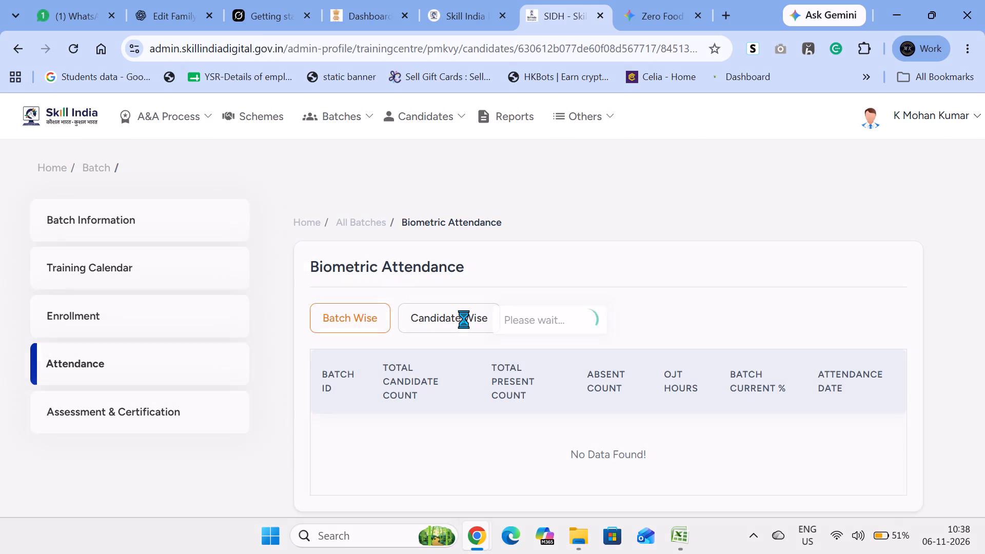
{"action": "left_click", "coordinate": [464, 319]}
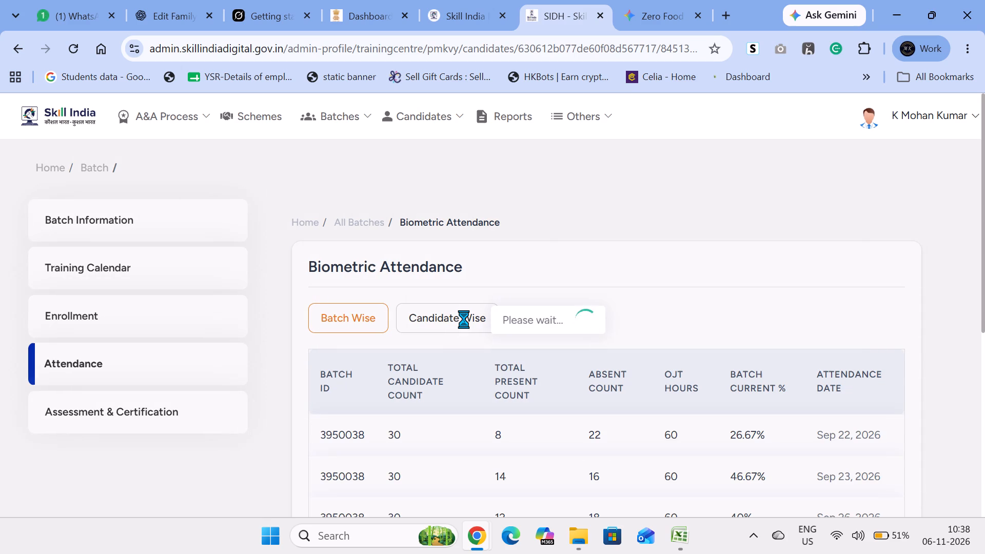
{"action": "left_click", "coordinate": [464, 319]}
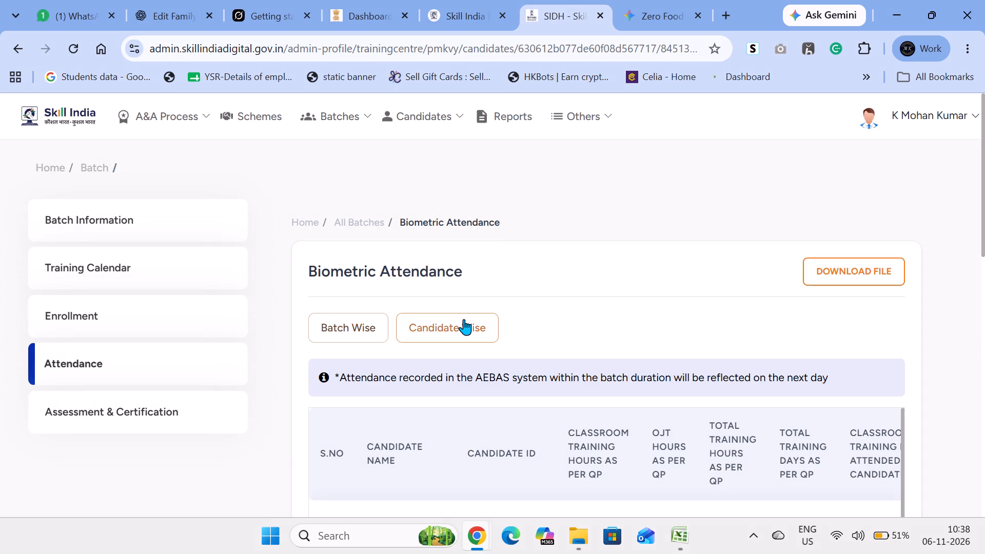
Dismiss the McAfee offer pop-up covering the candidate-wise attendance table.
{"action": "left_click", "coordinate": [584, 319]}
{"action": "key", "text": "Down"}
{"action": "key", "text": "Down"}
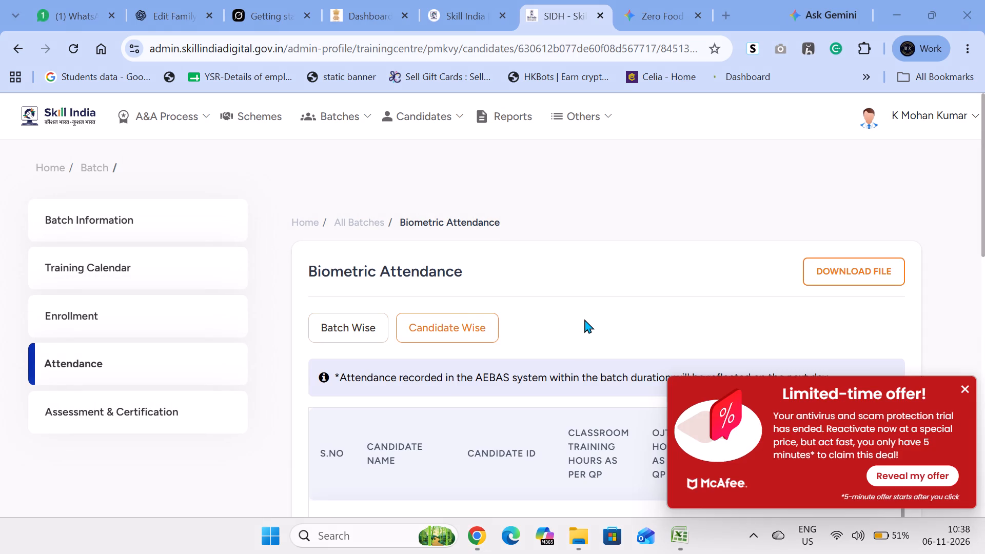
{"action": "key", "text": "Down"}
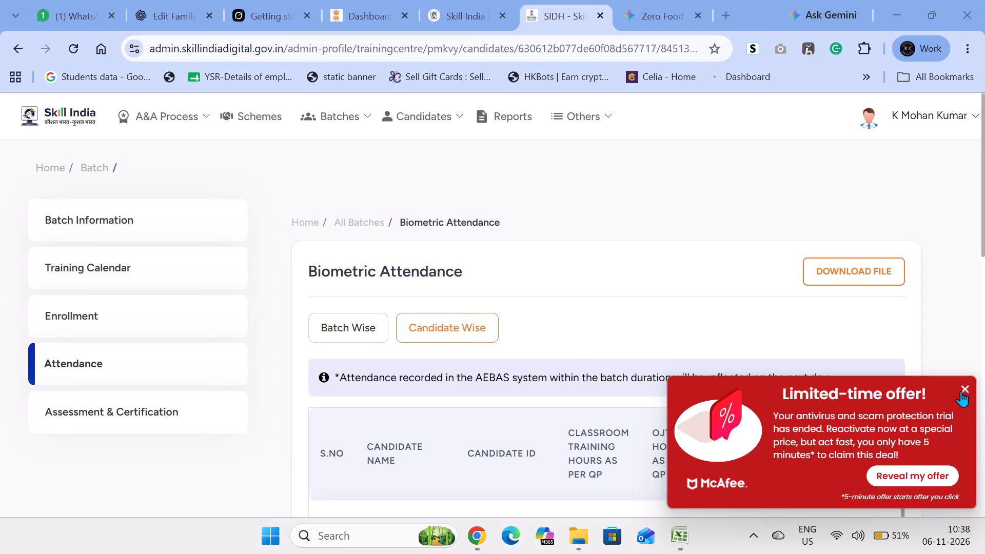
{"action": "left_click", "coordinate": [961, 391]}
In Excel's JSD3 Daily Attendance workbook, set cell F22 to 67 from the attended classroom hours of portal candidate 3.
{"action": "left_click", "coordinate": [668, 359]}
{"action": "key", "text": "Down"}
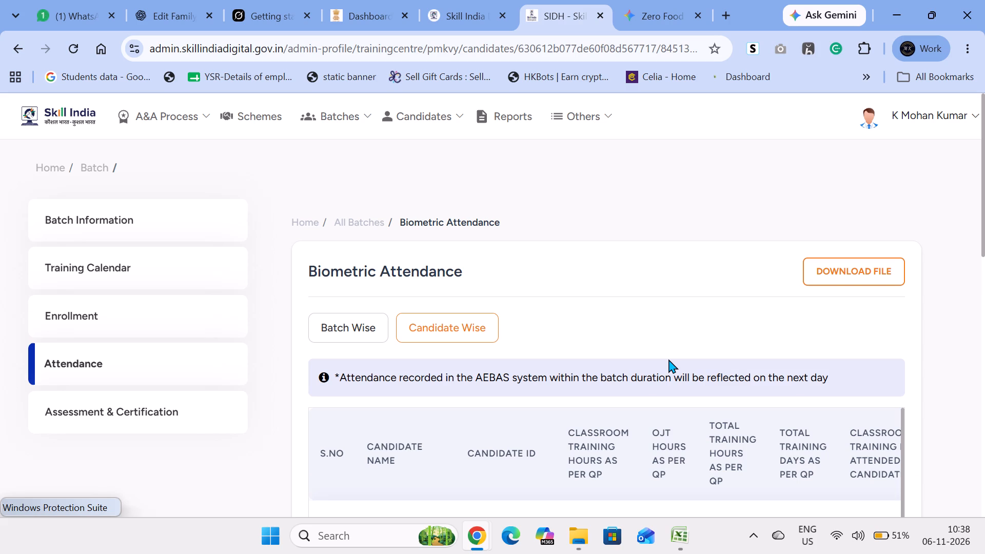
{"action": "key", "text": "Down"}
{"action": "key", "text": "Down"}
{"action": "key", "text": "Down"}
{"action": "key", "text": "Down"}
{"action": "key", "text": "Down"}
{"action": "key", "text": "Down"}
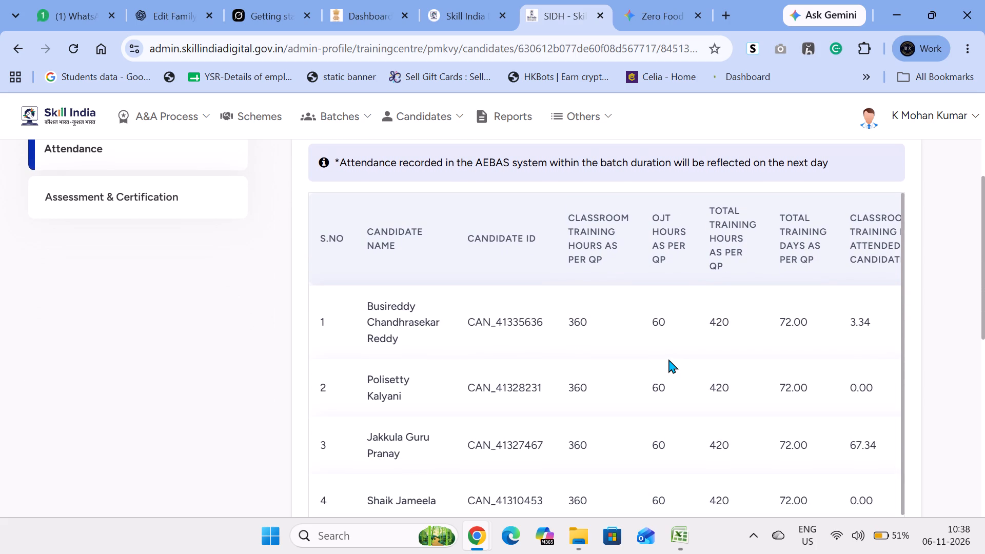
{"action": "left_click", "coordinate": [683, 544]}
{"action": "left_click", "coordinate": [586, 448]}
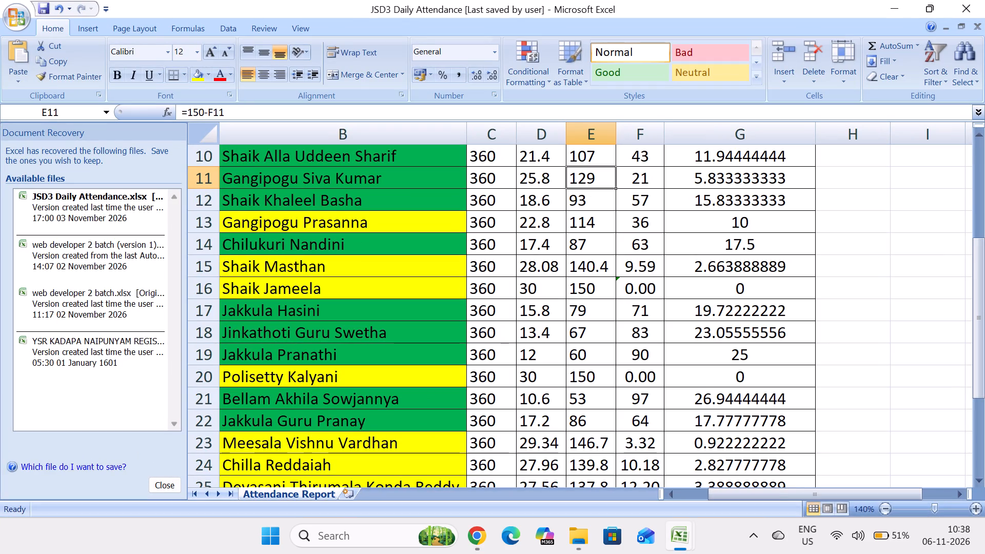
{"action": "left_click", "coordinate": [590, 355]}
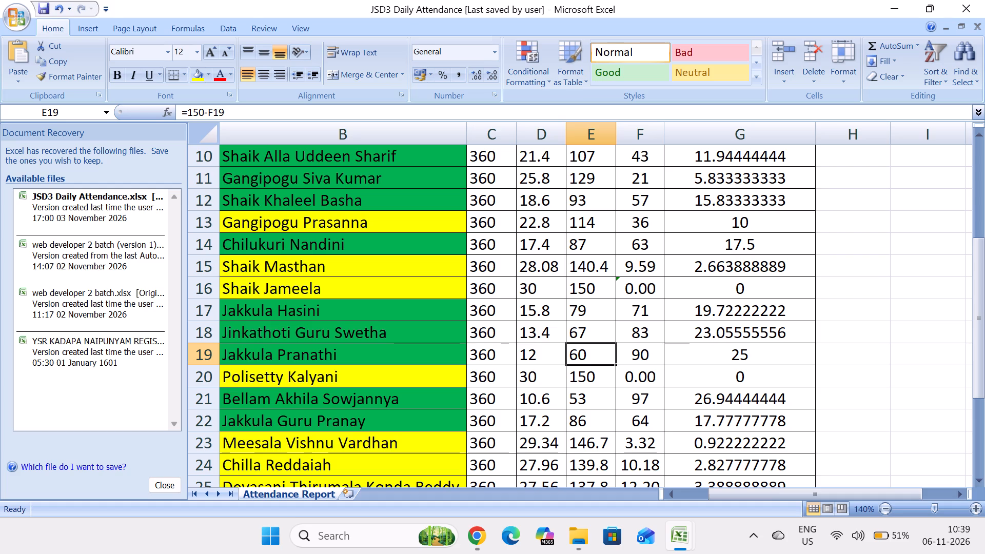
{"action": "key", "text": "Down"}
{"action": "key", "text": "Down"}
{"action": "key", "text": "Down"}
{"action": "key", "text": "Right"}
{"action": "type", "text": "67"}
{"action": "key", "text": "Return"}
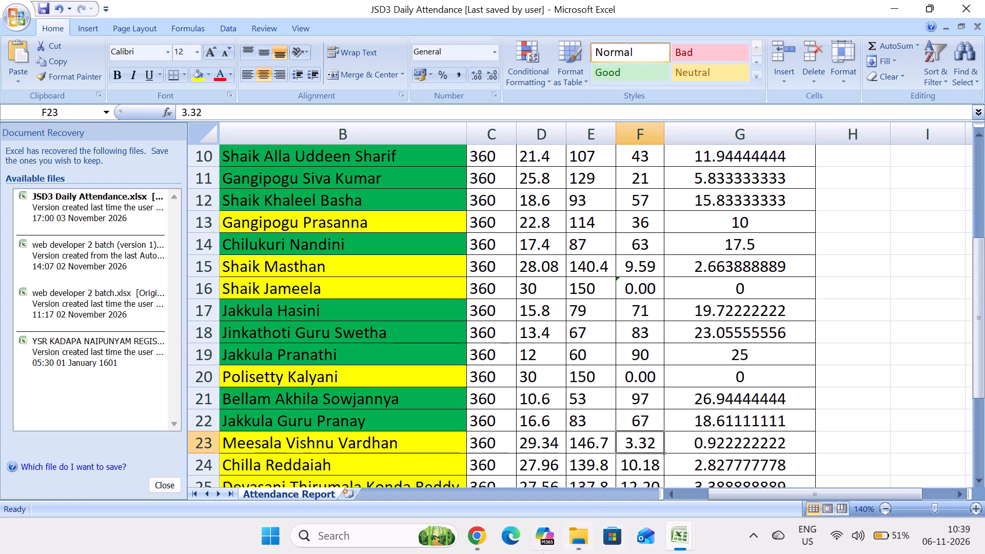
Check the attended classroom hours of portal candidate 6 in Chrome and set cell F8 to 70 in the JSD3 Daily Attendance workbook.
{"action": "left_click", "coordinate": [483, 538]}
{"action": "left_click", "coordinate": [418, 477]}
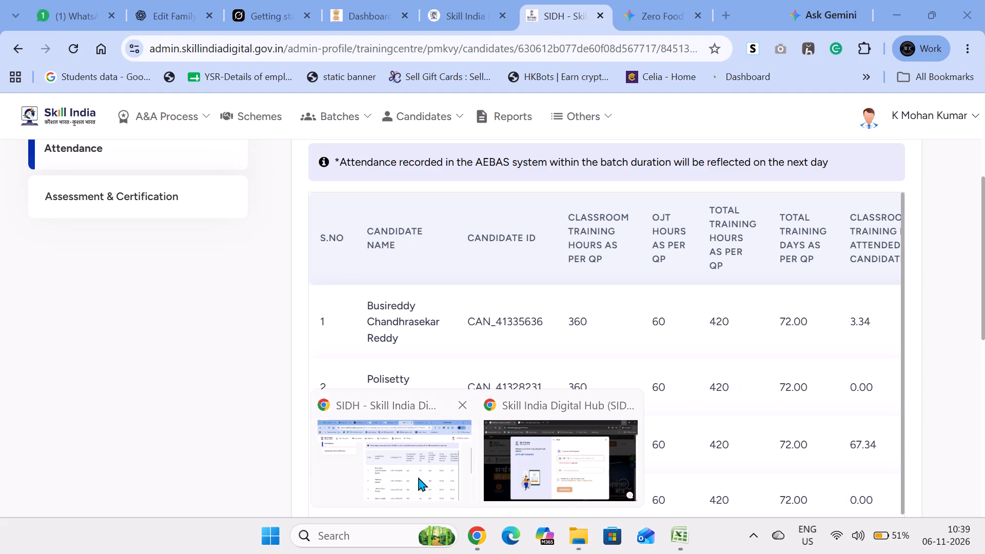
{"action": "left_click", "coordinate": [740, 399]}
{"action": "key", "text": "Down"}
{"action": "key", "text": "Down"}
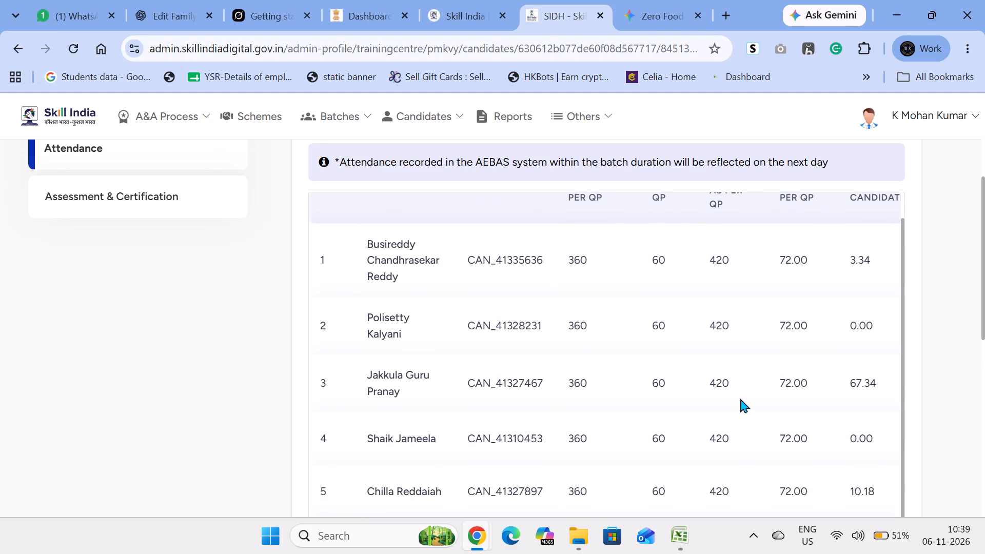
{"action": "key", "text": "Down"}
{"action": "key", "text": "Down"}
{"action": "key", "text": "Down"}
{"action": "key", "text": "Down"}
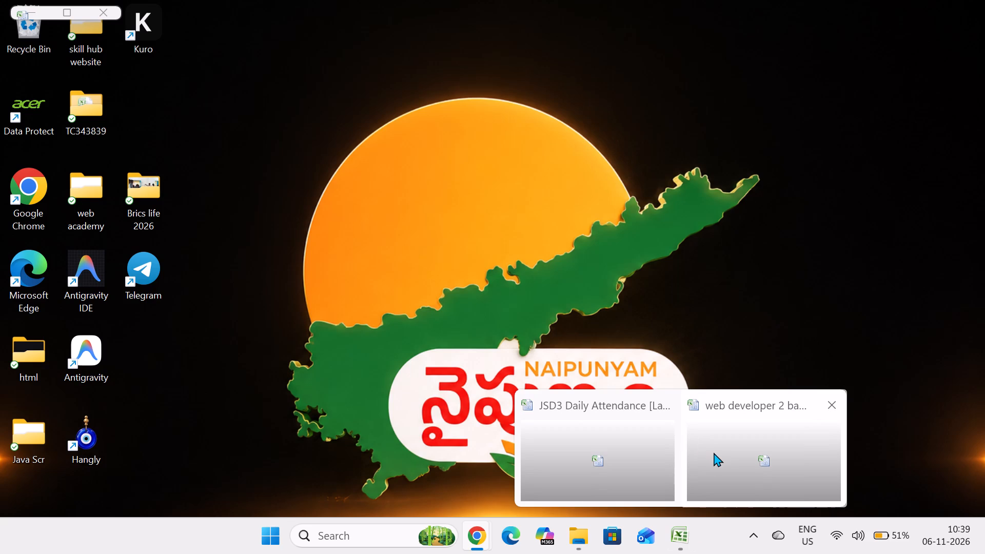
{"action": "left_click", "coordinate": [714, 452]}
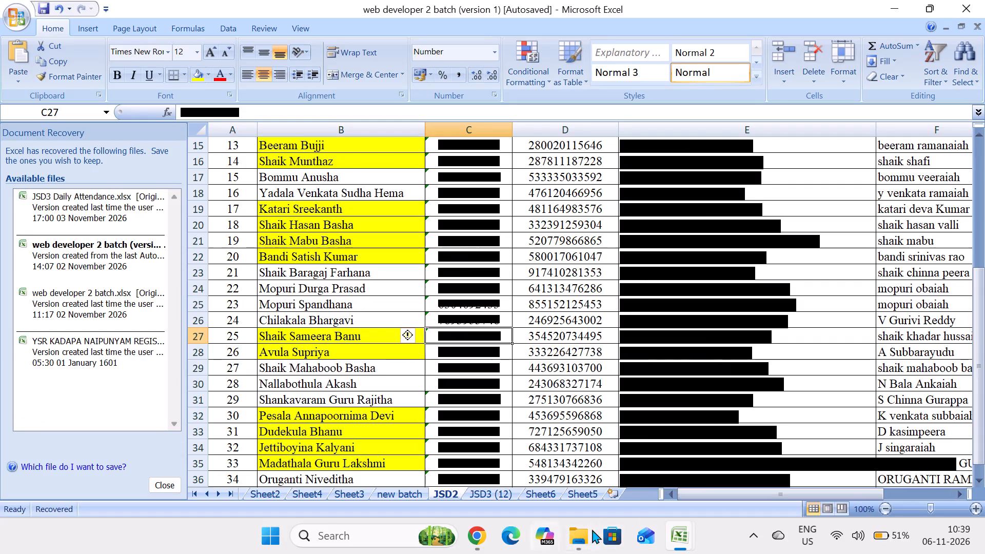
{"action": "left_click", "coordinate": [576, 447]}
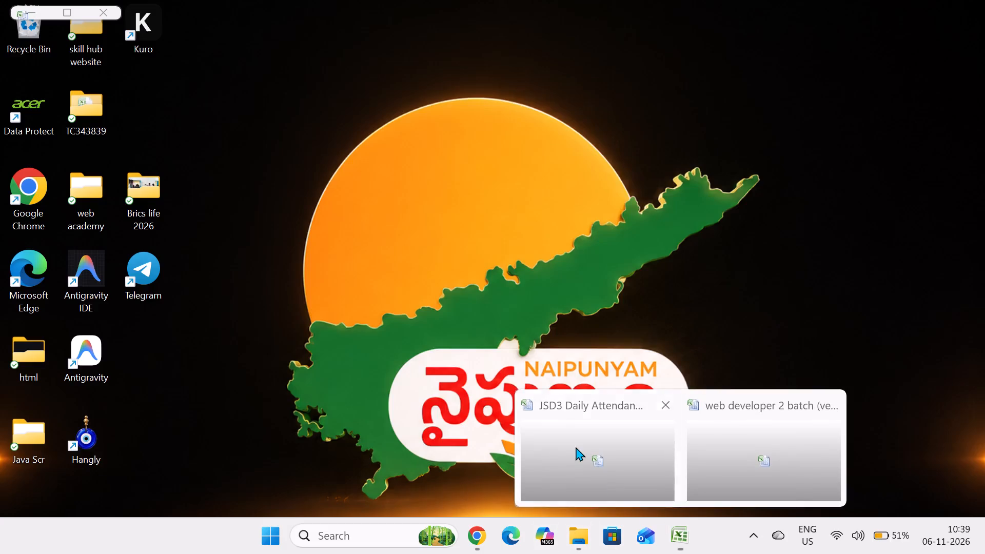
{"action": "left_click", "coordinate": [603, 394]}
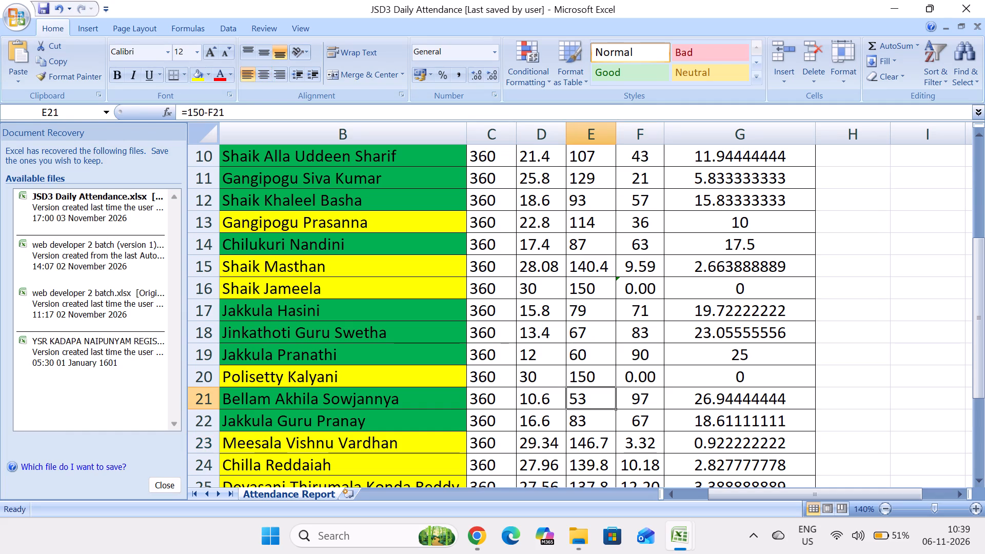
{"action": "key", "text": "Up"}
{"action": "key", "text": "Up"}
{"action": "key", "text": "Up"}
{"action": "key", "text": "Up"}
{"action": "key", "text": "Up"}
{"action": "key", "text": "Up"}
{"action": "key", "text": "Up"}
{"action": "key", "text": "Up"}
{"action": "key", "text": "Up"}
{"action": "key", "text": "Up"}
{"action": "key", "text": "Up"}
{"action": "key", "text": "Up"}
{"action": "key", "text": "Up"}
{"action": "key", "text": "Up"}
{"action": "key", "text": "Up"}
{"action": "key", "text": "Up"}
{"action": "key", "text": "Up"}
{"action": "key", "text": "Up"}
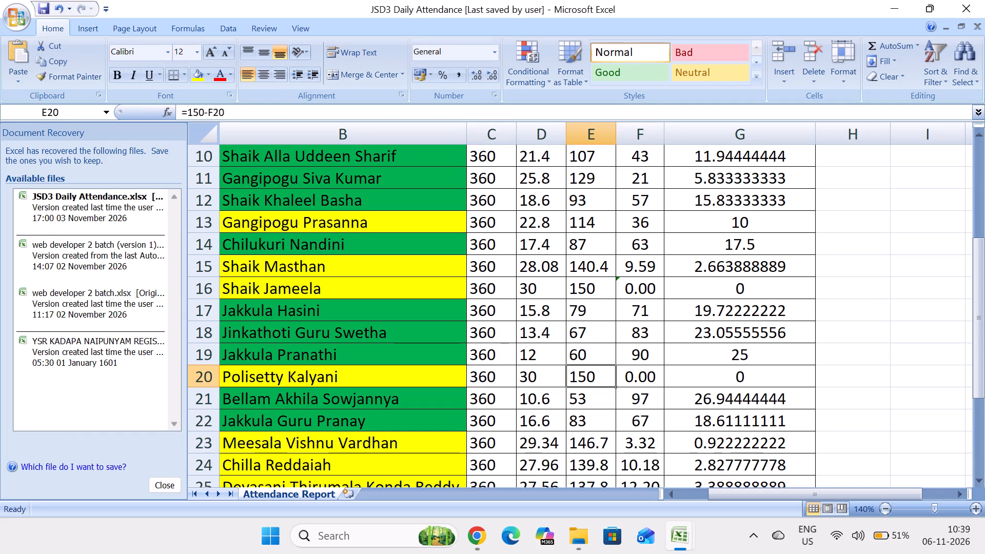
{"action": "key", "text": "Down"}
{"action": "key", "text": "Down"}
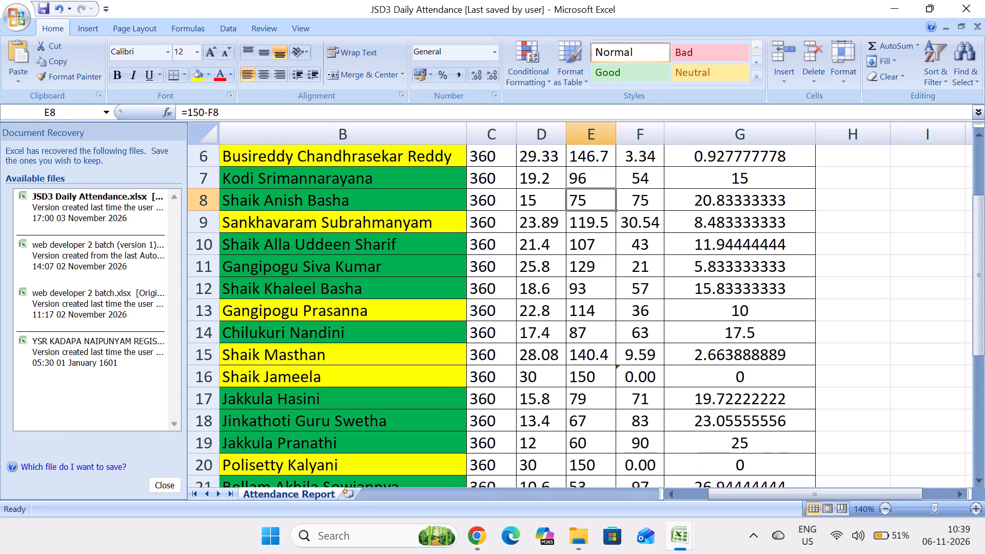
{"action": "key", "text": "Right"}
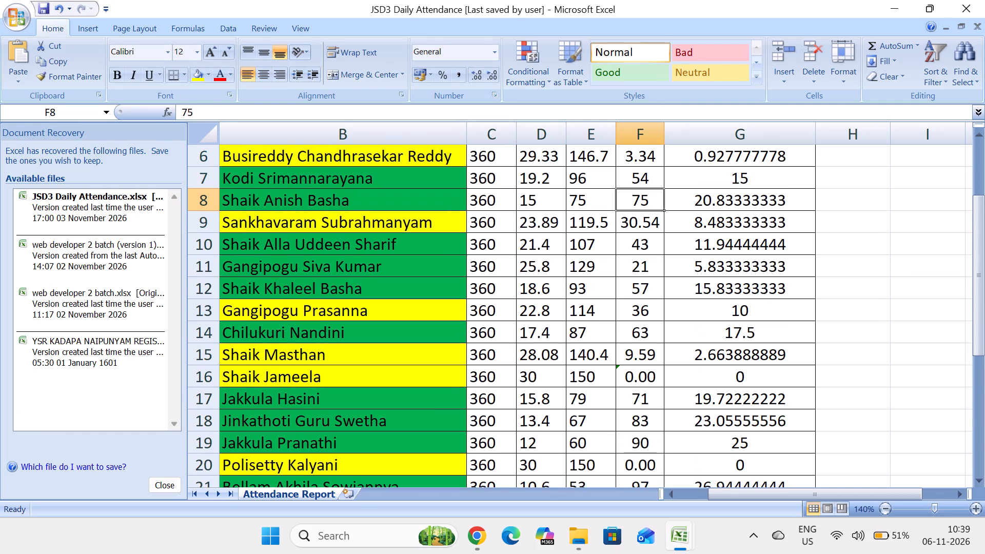
{"action": "type", "text": "70"}
{"action": "key", "text": "Return"}
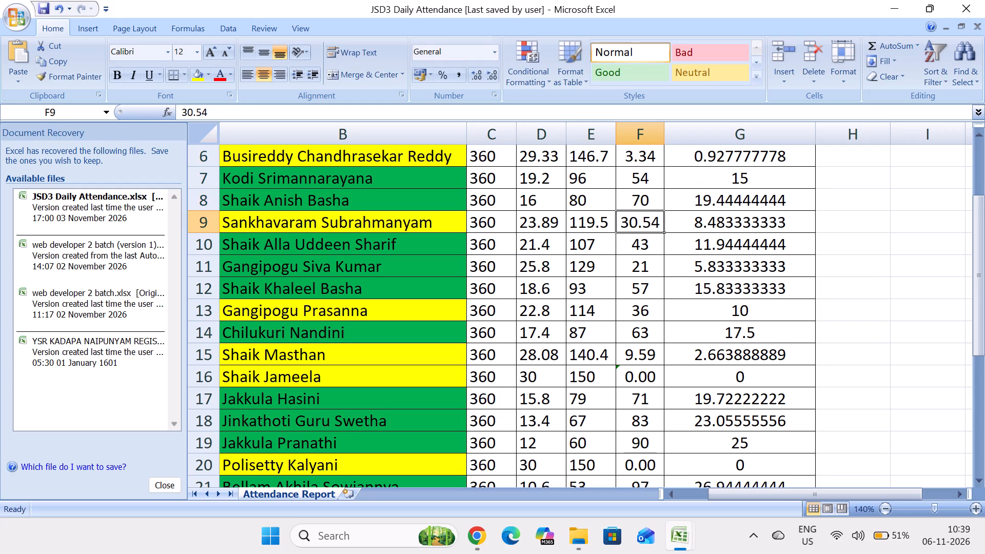
Check the attended classroom hours of portal candidate 7 in Chrome and set cell F14 to 64 in the JSD3 Daily Attendance workbook.
{"action": "left_click", "coordinate": [483, 531]}
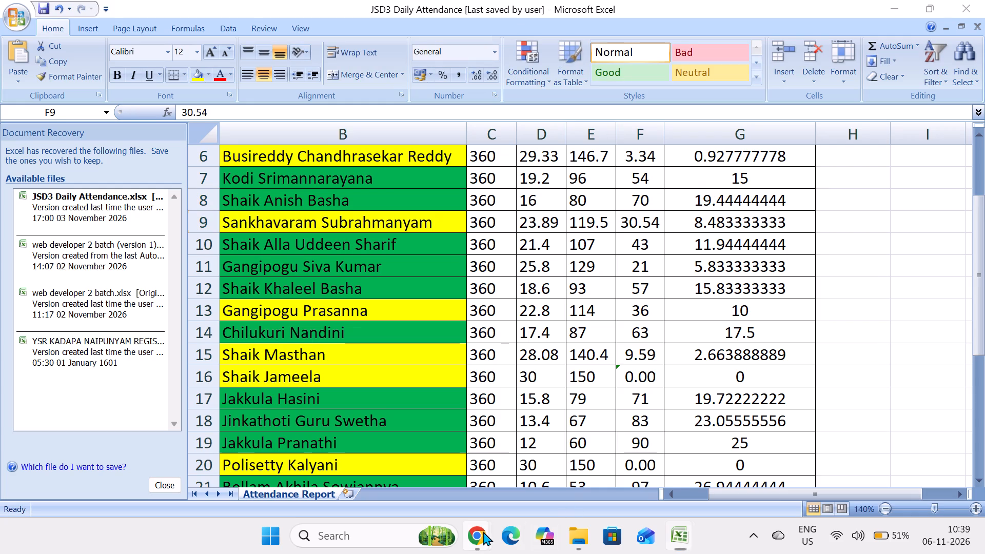
{"action": "left_click", "coordinate": [555, 458]}
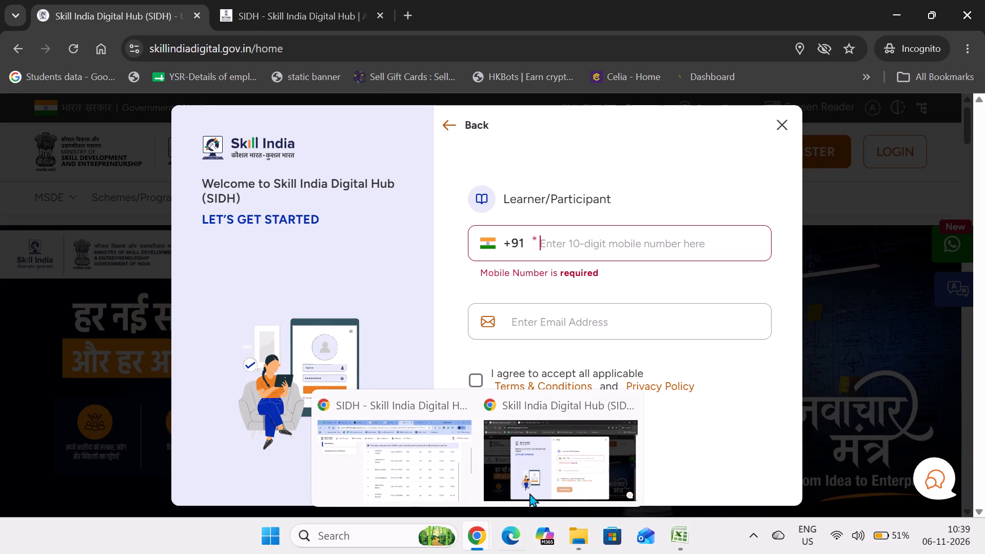
{"action": "left_click", "coordinate": [634, 402]}
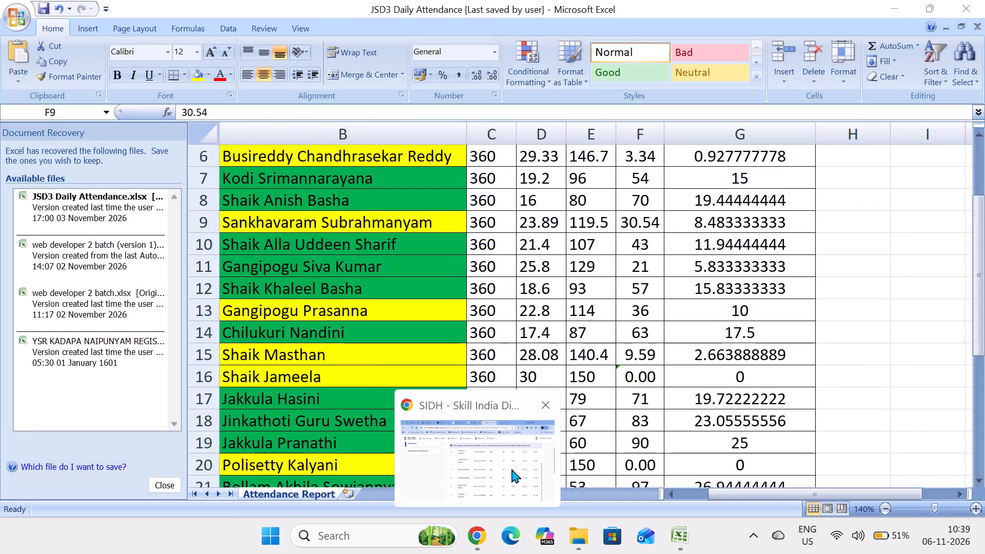
{"action": "left_click", "coordinate": [516, 452]}
{"action": "left_click", "coordinate": [633, 363]}
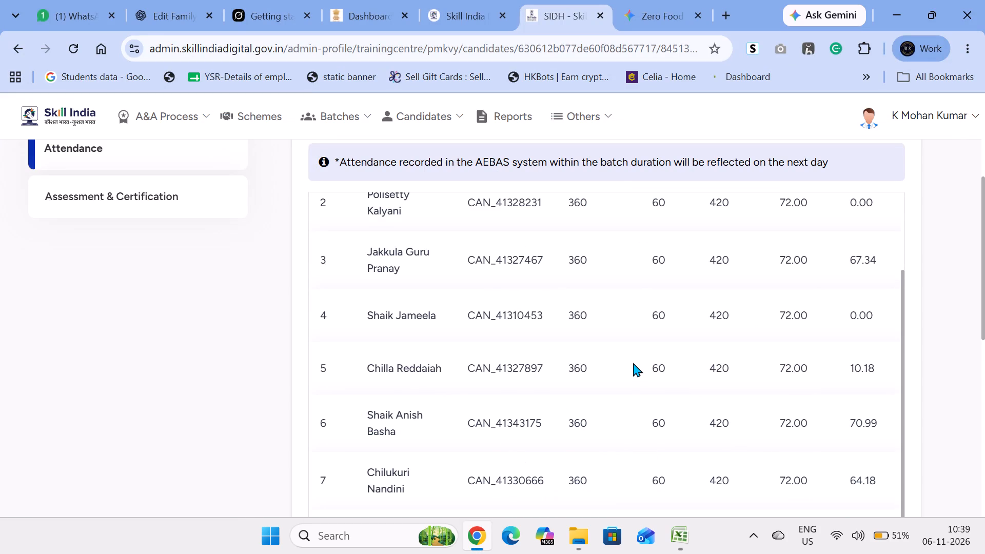
{"action": "key", "text": "Down"}
{"action": "key", "text": "Down"}
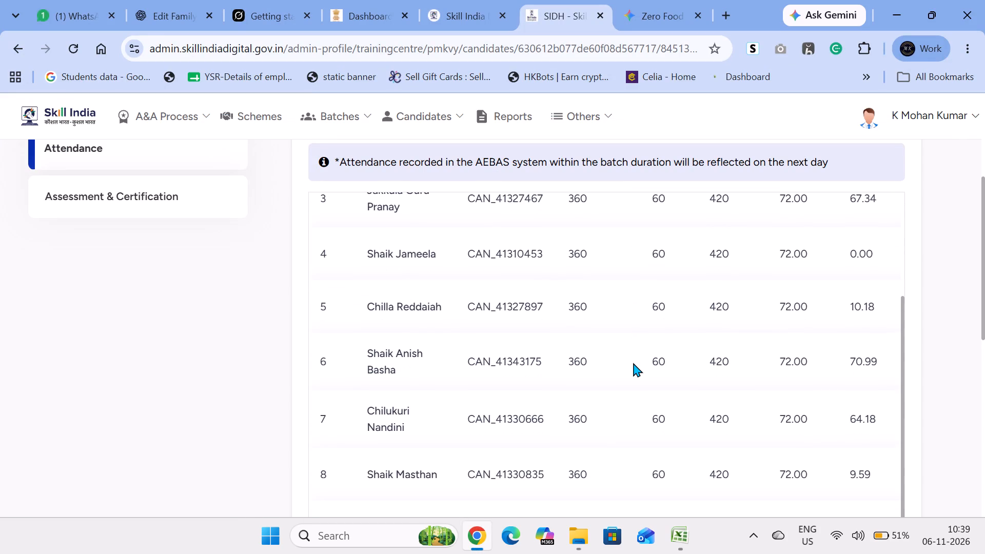
{"action": "left_click", "coordinate": [677, 527]}
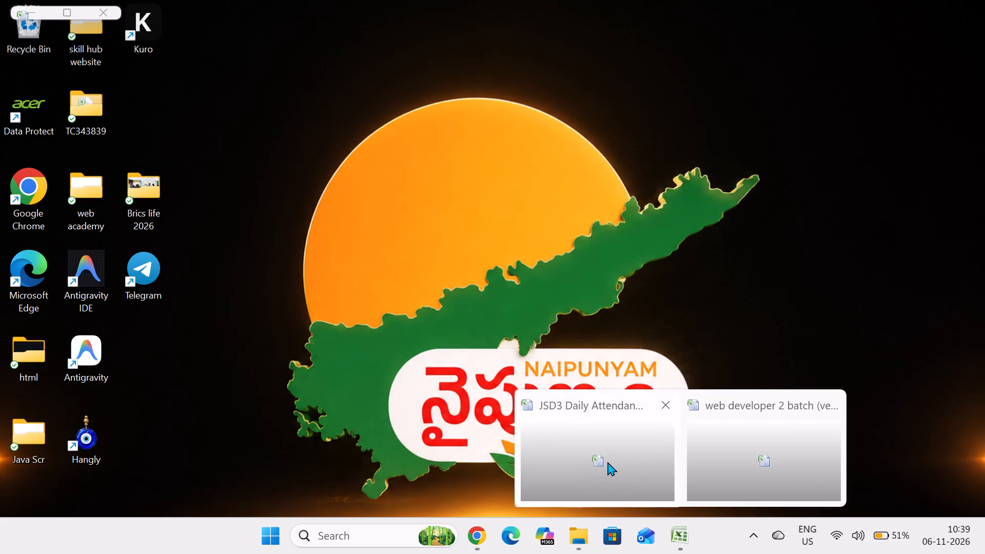
{"action": "left_click", "coordinate": [607, 462]}
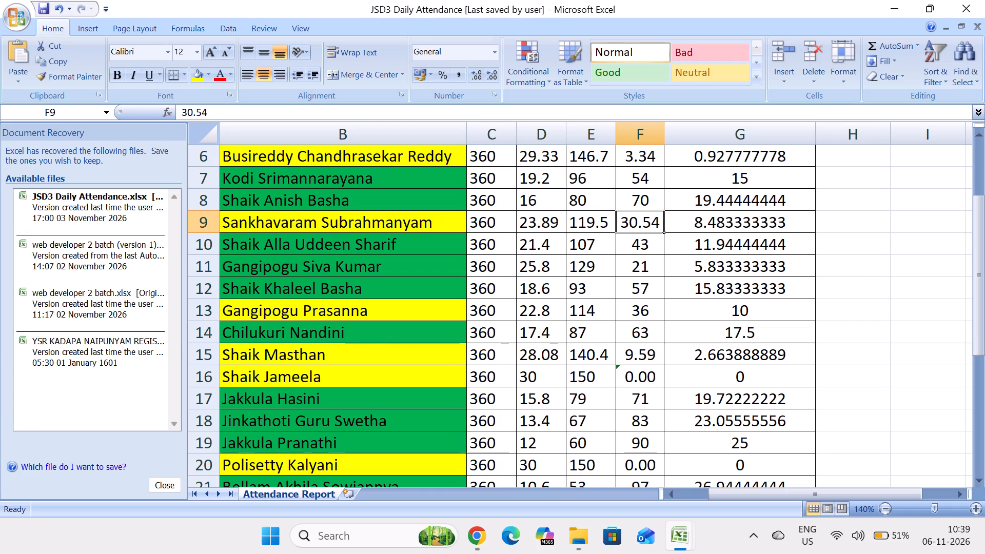
{"action": "left_click", "coordinate": [646, 335]}
{"action": "type", "text": "64"}
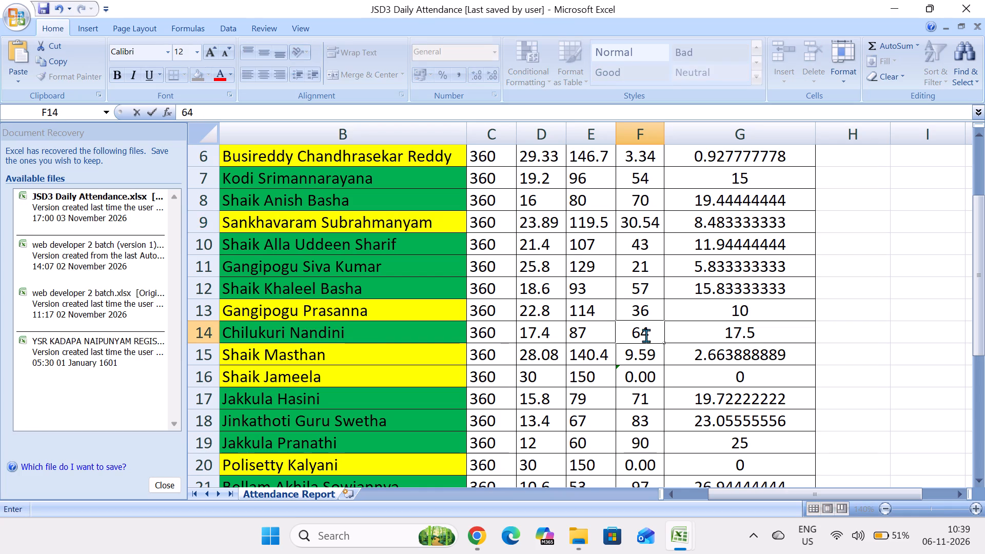
{"action": "key", "text": "Return"}
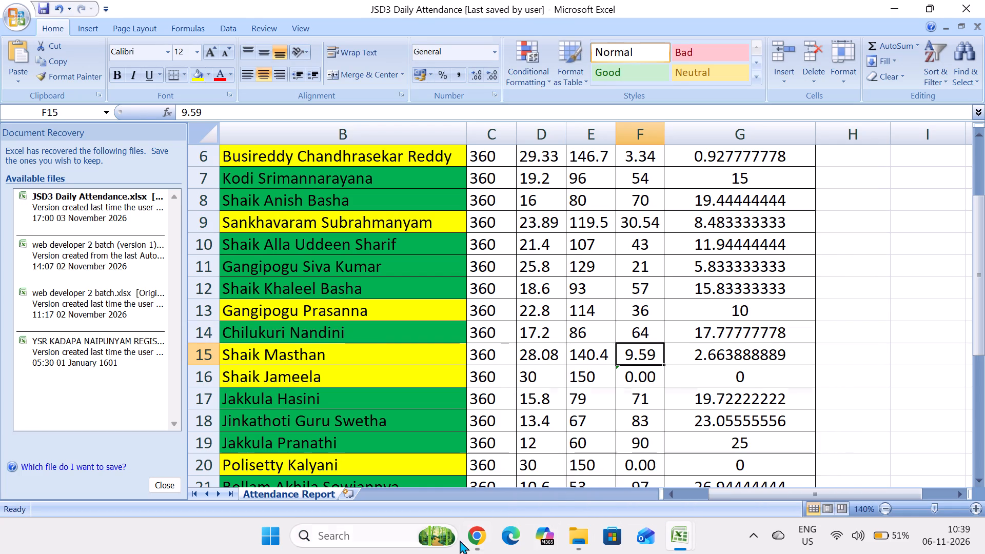
Check the attended classroom hours of portal candidate 9 in Chrome and set cell F19 to 98 in Excel's JSD3 Daily Attendance workbook.
{"action": "left_click", "coordinate": [471, 480]}
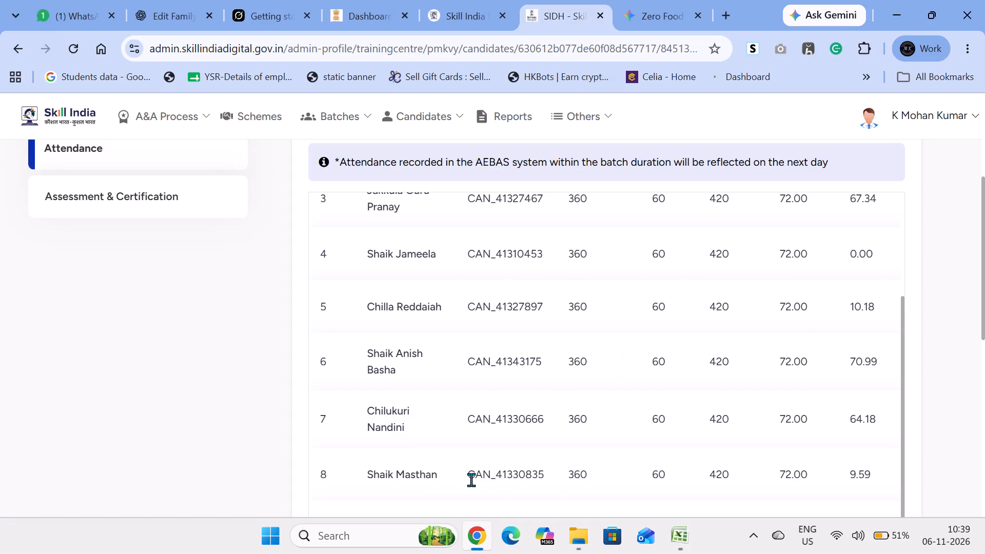
{"action": "left_click", "coordinate": [549, 422]}
{"action": "key", "text": "Down"}
{"action": "key", "text": "Down"}
{"action": "key", "text": "Down"}
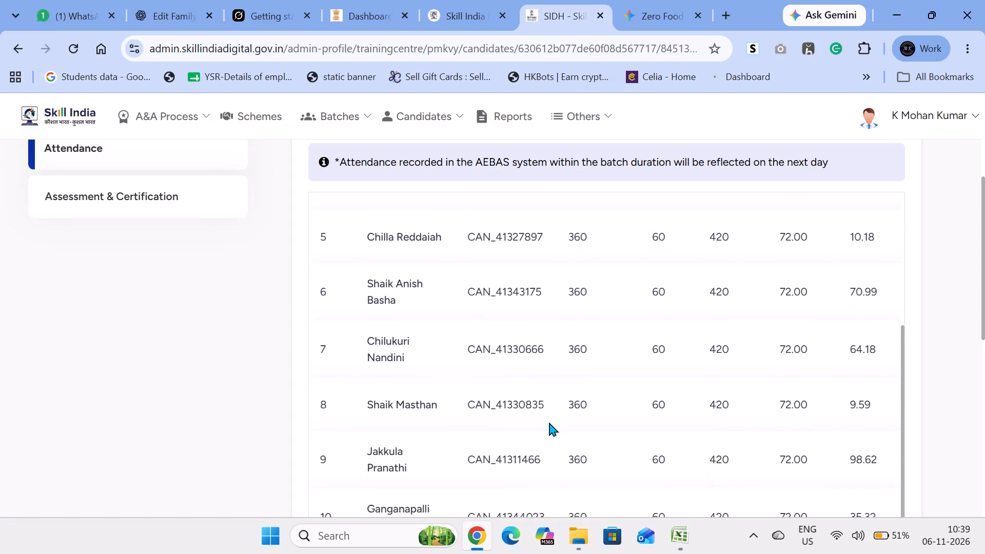
{"action": "key", "text": "Down"}
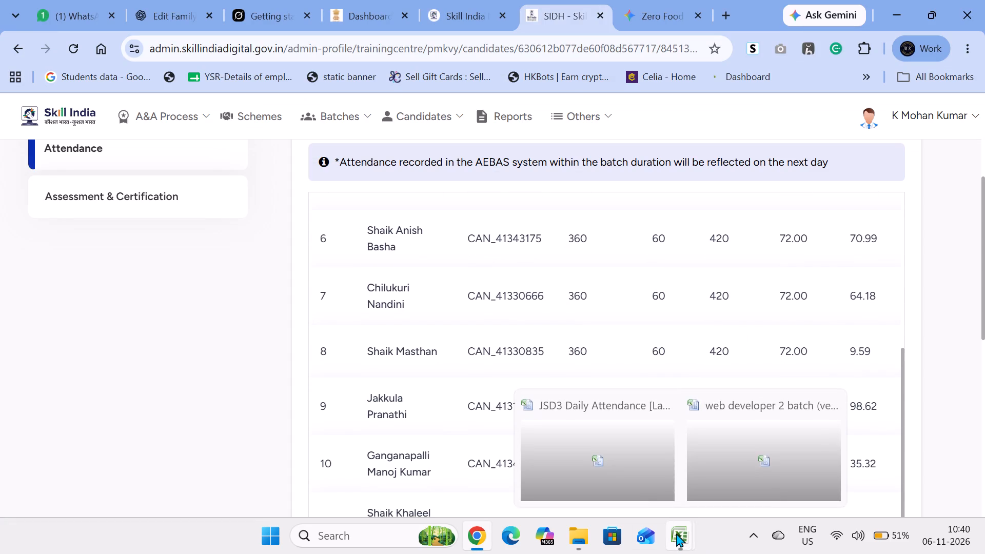
{"action": "left_click", "coordinate": [630, 485]}
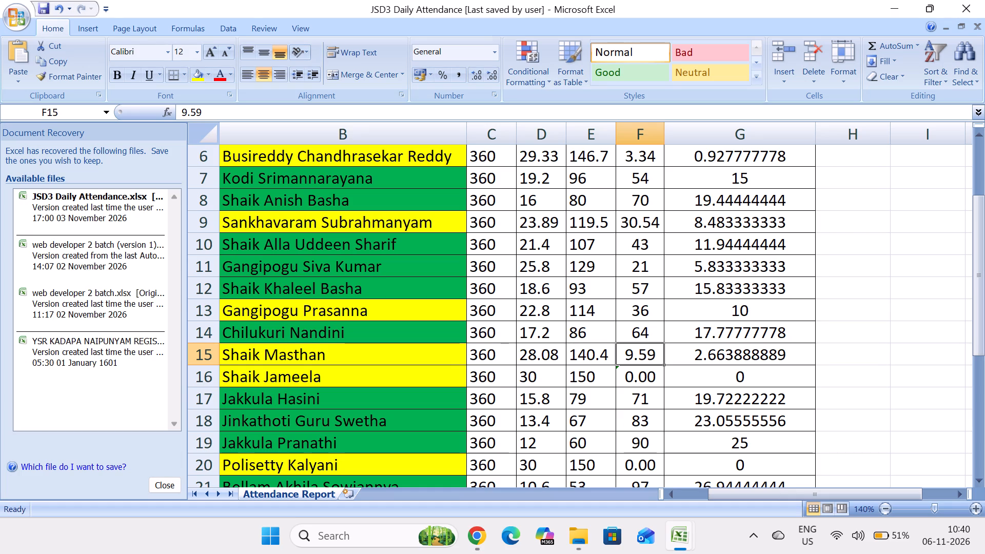
{"action": "left_click", "coordinate": [639, 447]}
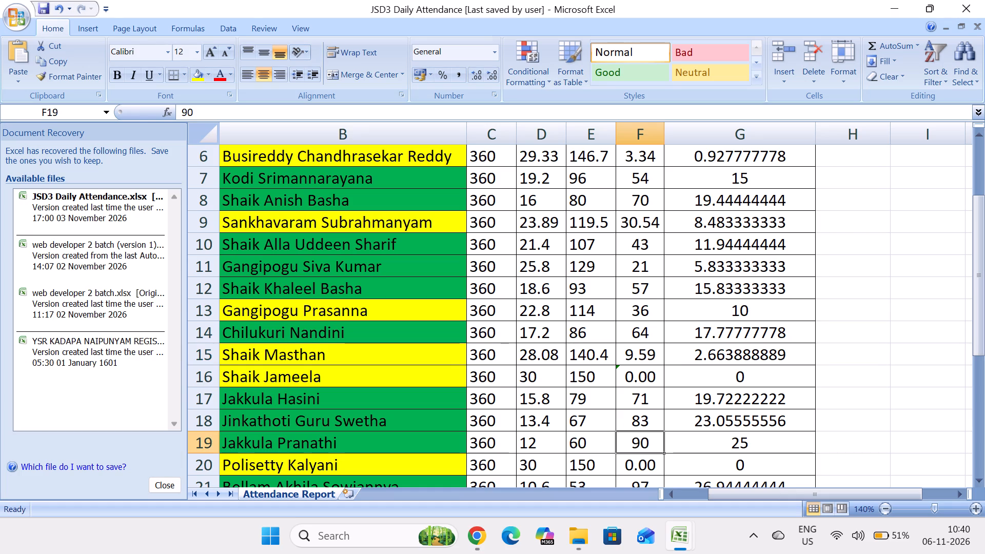
{"action": "type", "text": "98"}
{"action": "key", "text": "Return"}
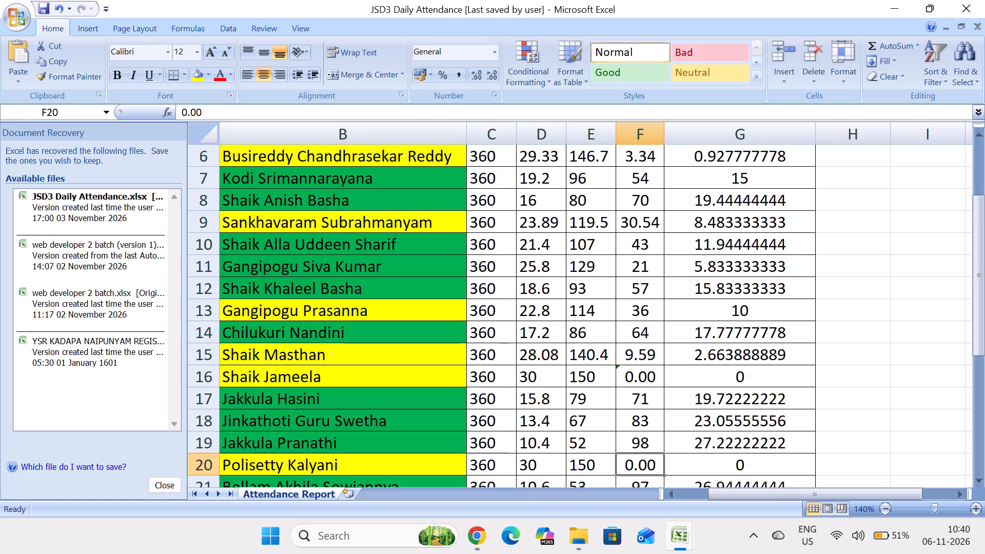
Check the attended classroom hours of portal candidate 10 in Chrome and set cell F29 to 35 in the JSD3 Daily Attendance workbook.
{"action": "left_click", "coordinate": [475, 530]}
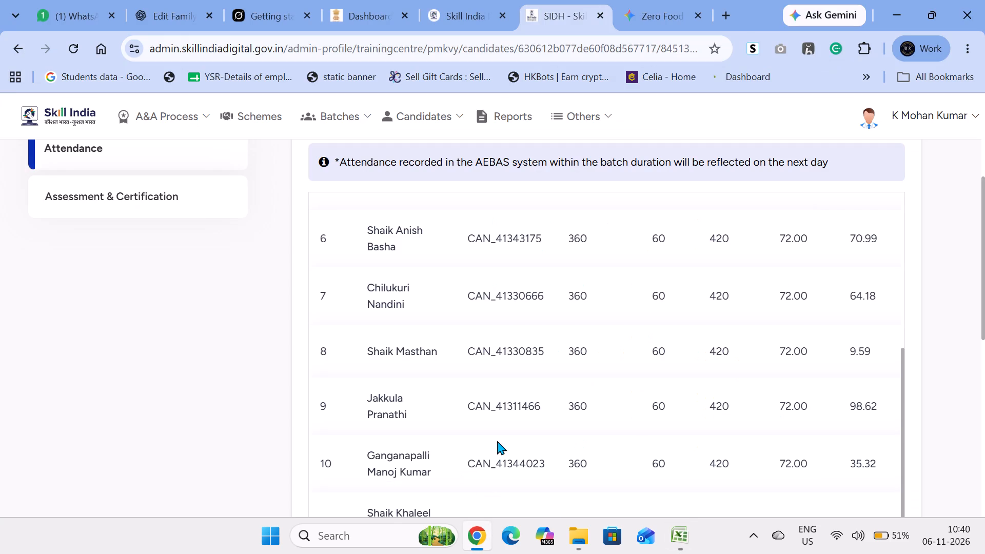
{"action": "left_click", "coordinate": [497, 441]}
{"action": "key", "text": "Down"}
{"action": "key", "text": "Down"}
{"action": "key", "text": "Down"}
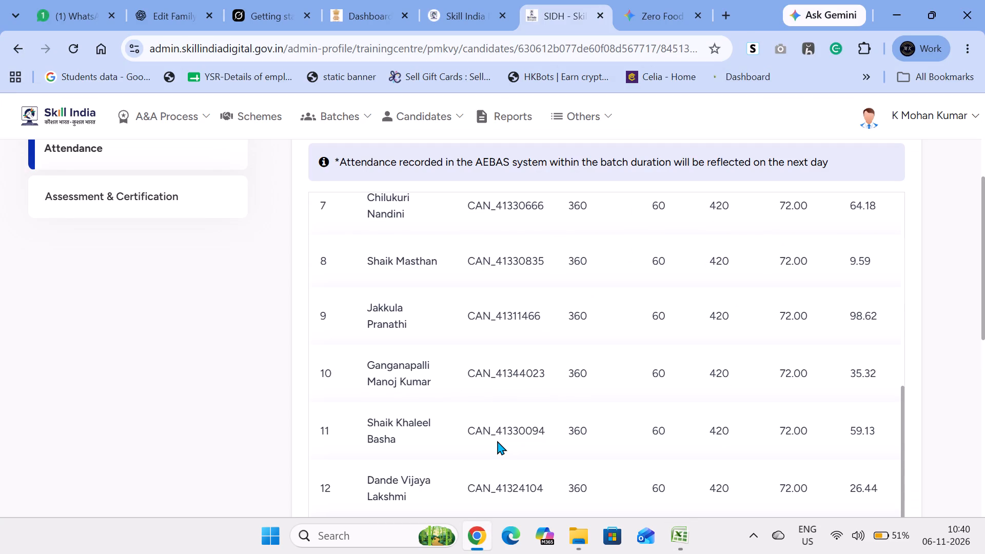
{"action": "left_click", "coordinate": [685, 527]}
{"action": "left_click", "coordinate": [616, 442]}
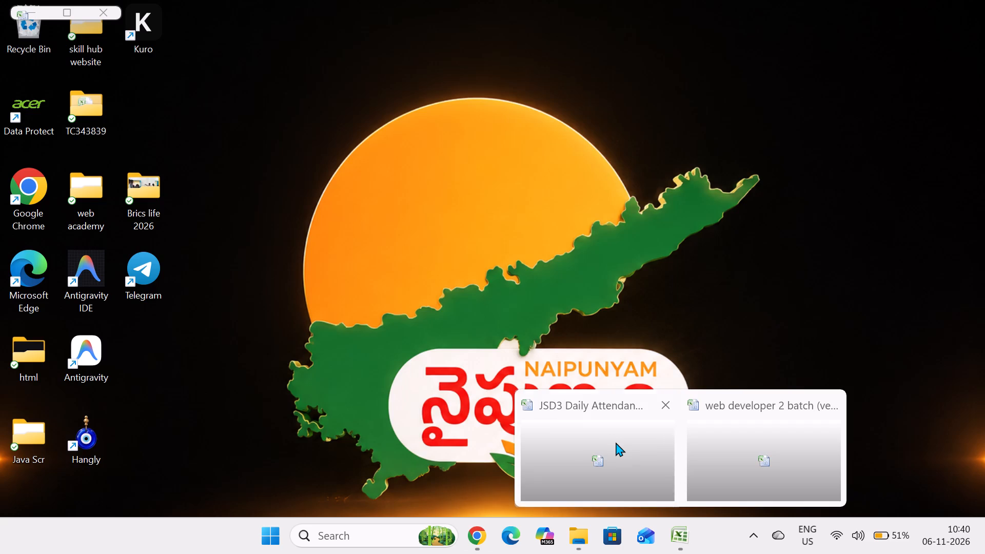
{"action": "key", "text": "Down"}
{"action": "key", "text": "Down"}
{"action": "key", "text": "Down"}
{"action": "key", "text": "Down"}
{"action": "key", "text": "Down"}
{"action": "key", "text": "Down"}
{"action": "key", "text": "Down"}
{"action": "key", "text": "Down"}
{"action": "key", "text": "Down"}
{"action": "key", "text": "Down"}
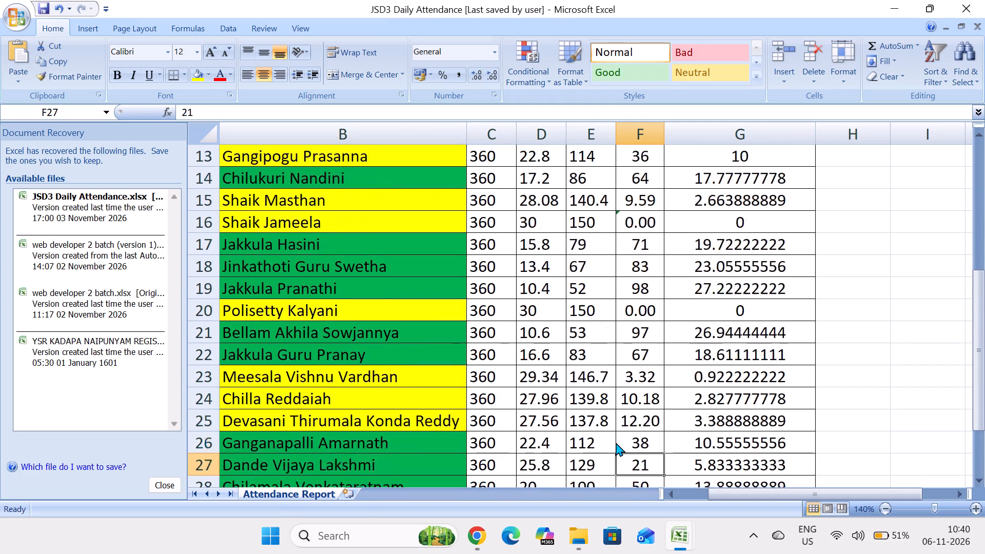
{"action": "key", "text": "Down"}
{"action": "key", "text": "Up"}
{"action": "key", "text": "Up"}
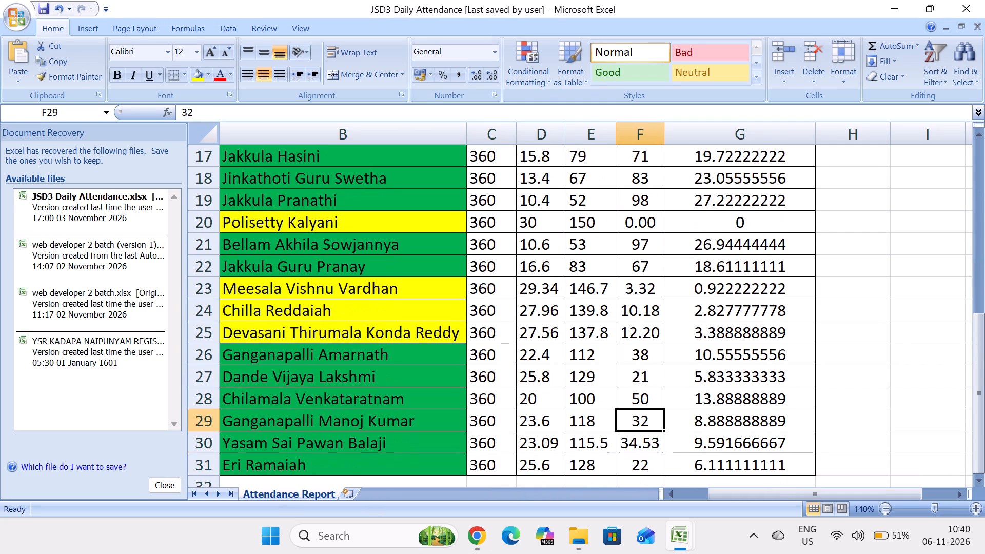
{"action": "type", "text": "35"}
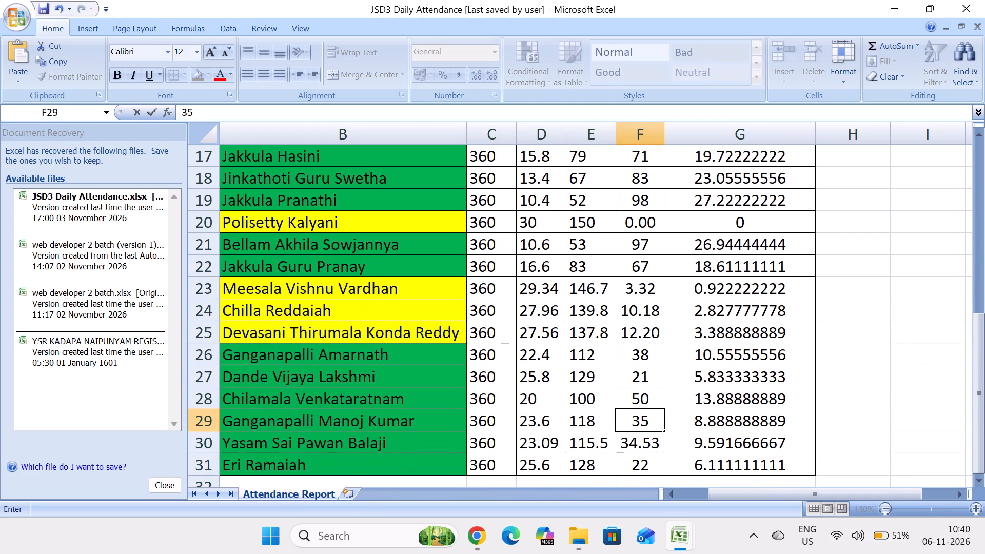
{"action": "key", "text": "Return"}
Check the attended classroom hours of portal candidate 12 in Chrome and set cell F27 to 26 in the JSD3 Daily Attendance workbook.
{"action": "left_click", "coordinate": [481, 536]}
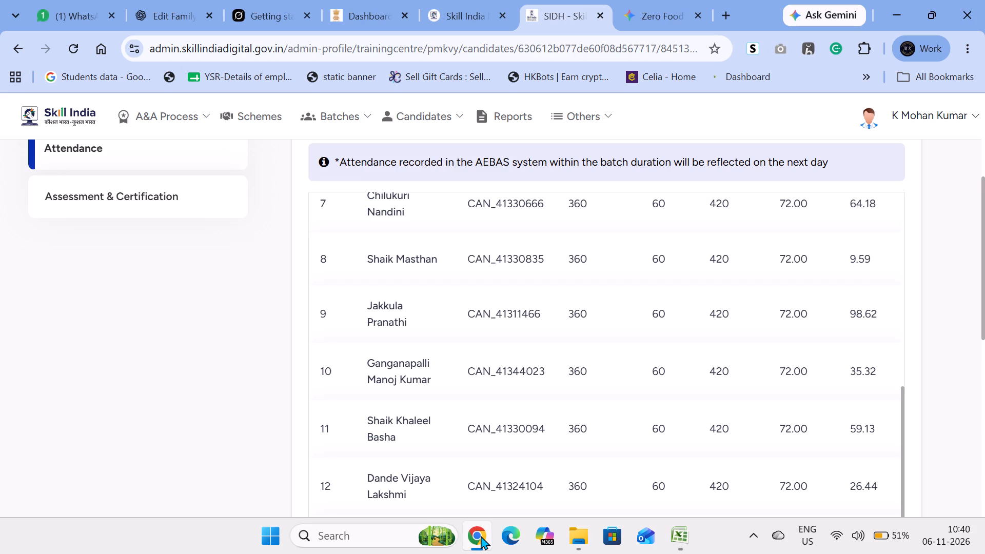
{"action": "left_click", "coordinate": [481, 536]}
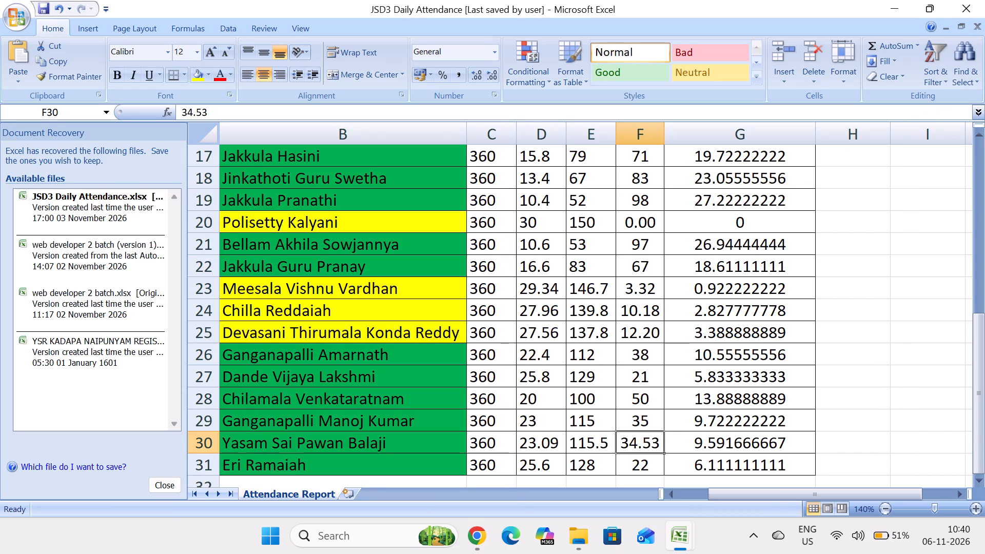
{"action": "left_click", "coordinate": [646, 375]}
{"action": "type", "text": "26"}
{"action": "key", "text": "Up"}
In the attendance sheet, set cell F12 to 59 from the attended classroom hours of portal candidate 11.
{"action": "key", "text": "Up"}
{"action": "key", "text": "Up"}
{"action": "key", "text": "Up"}
{"action": "key", "text": "Up"}
{"action": "key", "text": "Up"}
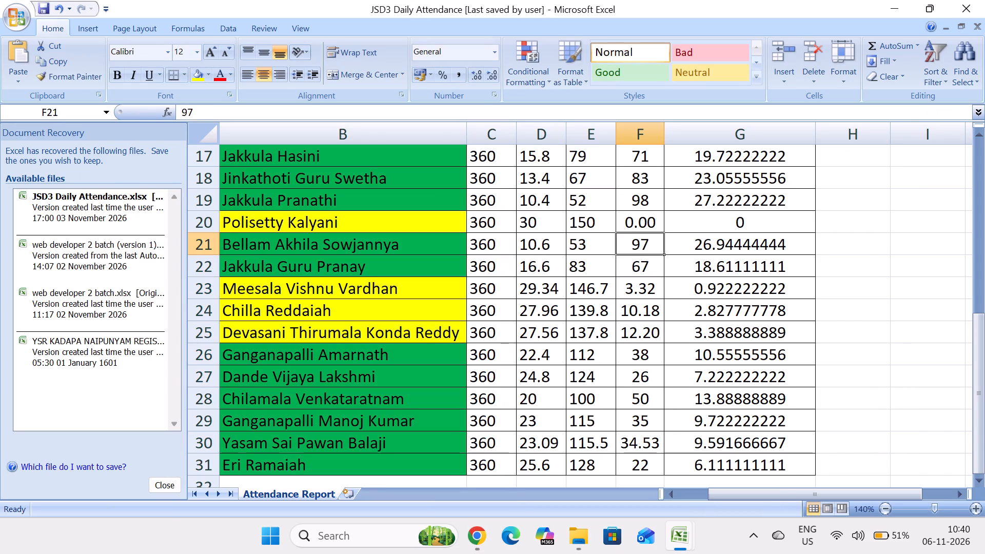
{"action": "key", "text": "Up"}
{"action": "key", "text": "Up"}
{"action": "key", "text": "Up"}
{"action": "key", "text": "Up"}
{"action": "key", "text": "Up"}
{"action": "key", "text": "Up"}
{"action": "key", "text": "Up"}
{"action": "key", "text": "Up"}
{"action": "key", "text": "Up"}
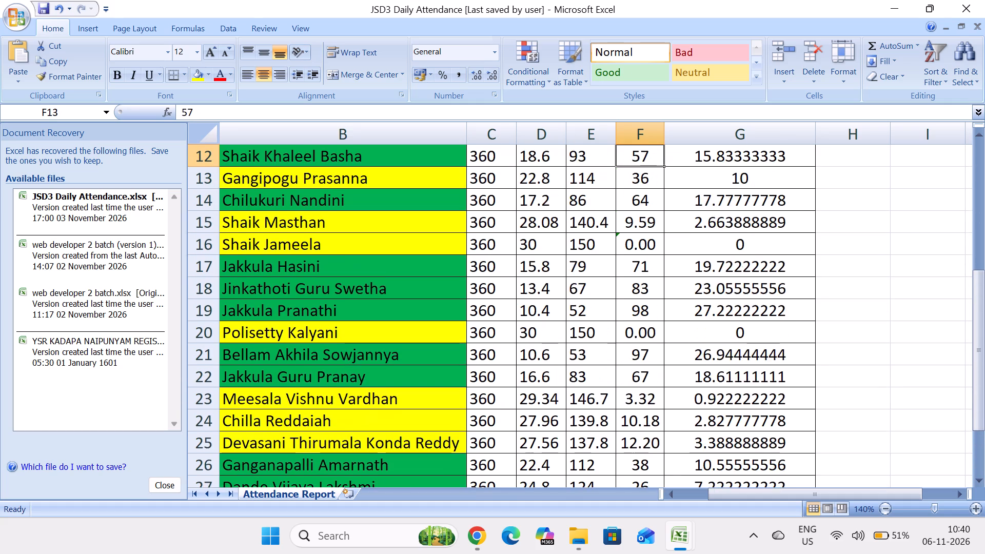
{"action": "key", "text": "Up"}
{"action": "key", "text": "Down"}
{"action": "type", "text": "59"}
{"action": "key", "text": "Return"}
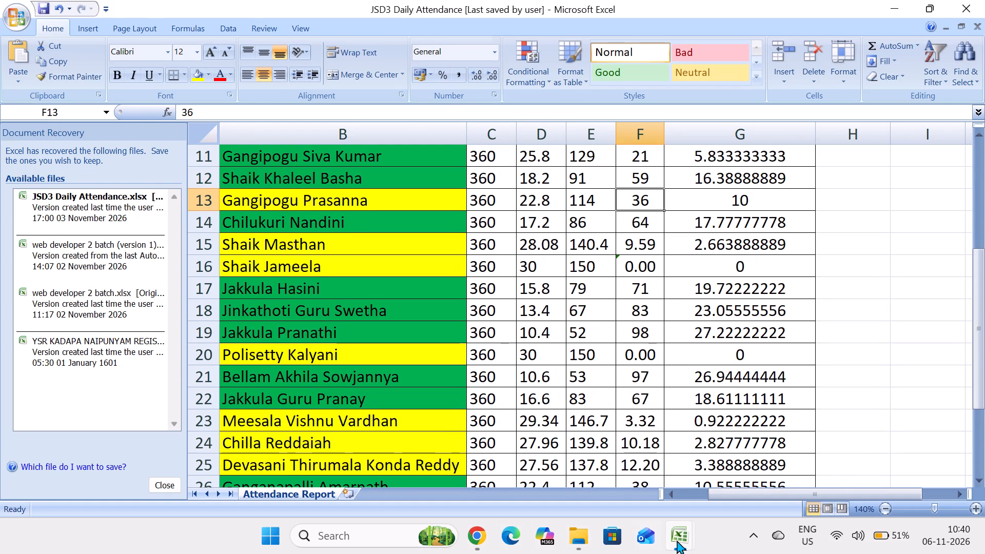
Check the attended classroom hours of portal candidate 14 in Chrome and set cell F21 to 102 in the JSD3 Daily Attendance workbook.
{"action": "left_click", "coordinate": [624, 468]}
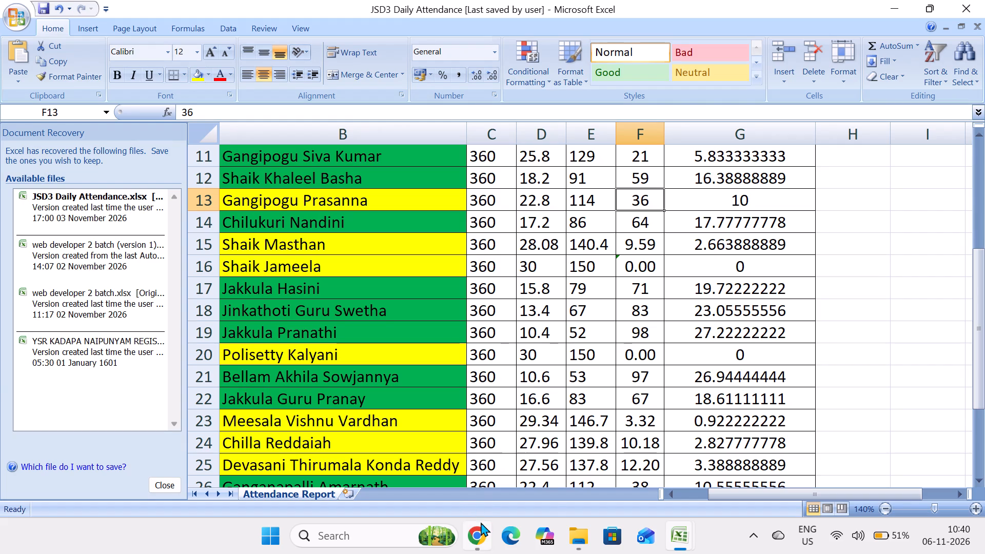
{"action": "left_click", "coordinate": [481, 525]}
{"action": "key", "text": "Down"}
{"action": "key", "text": "Down"}
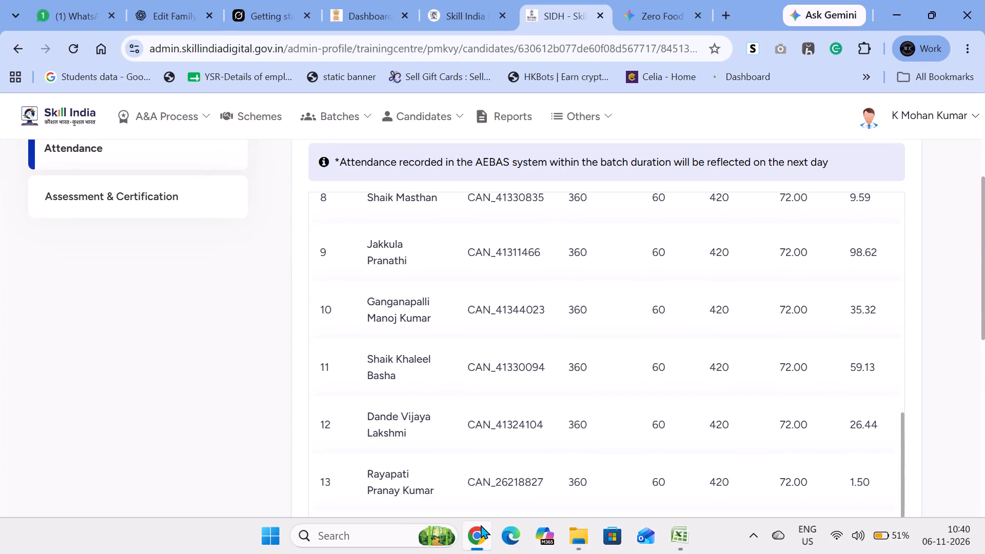
{"action": "key", "text": "Down"}
{"action": "key", "text": "Down"}
{"action": "key", "text": "Down"}
{"action": "key", "text": "Down"}
{"action": "key", "text": "Down"}
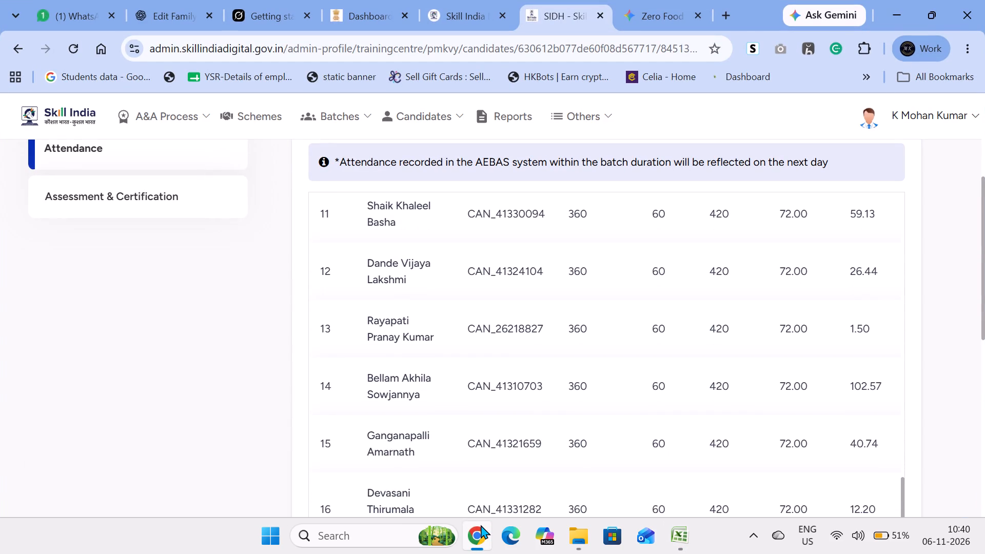
{"action": "left_click", "coordinate": [481, 525]}
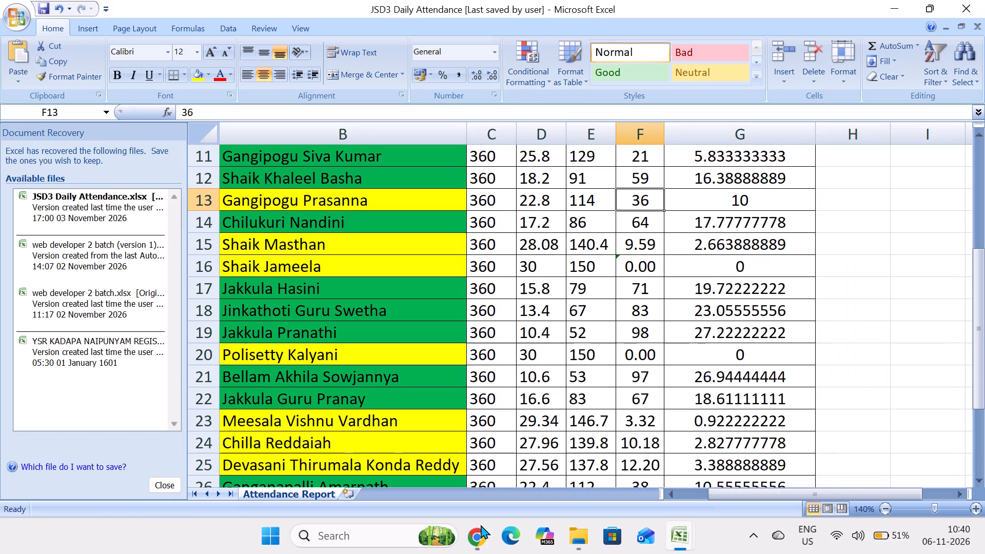
{"action": "left_click", "coordinate": [646, 378]}
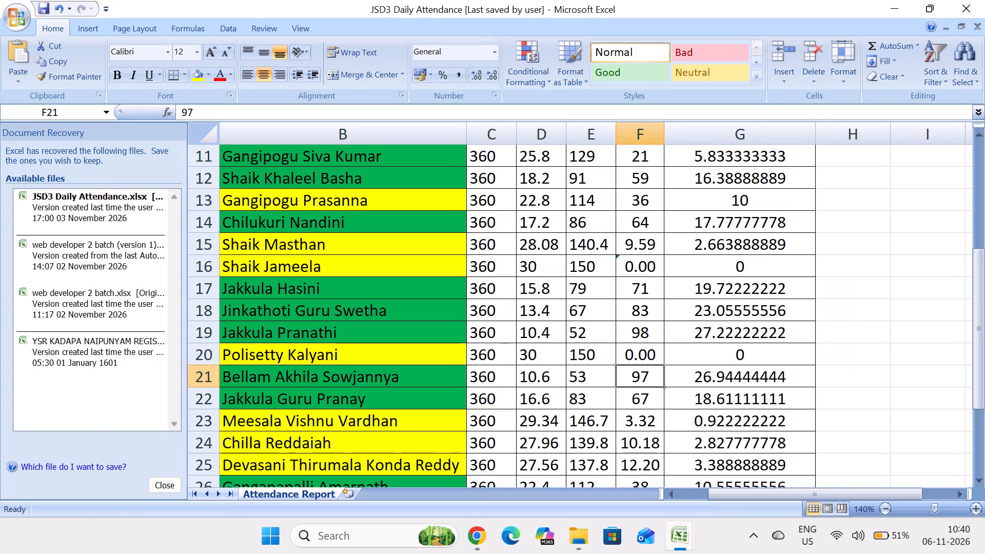
{"action": "type", "text": "102"}
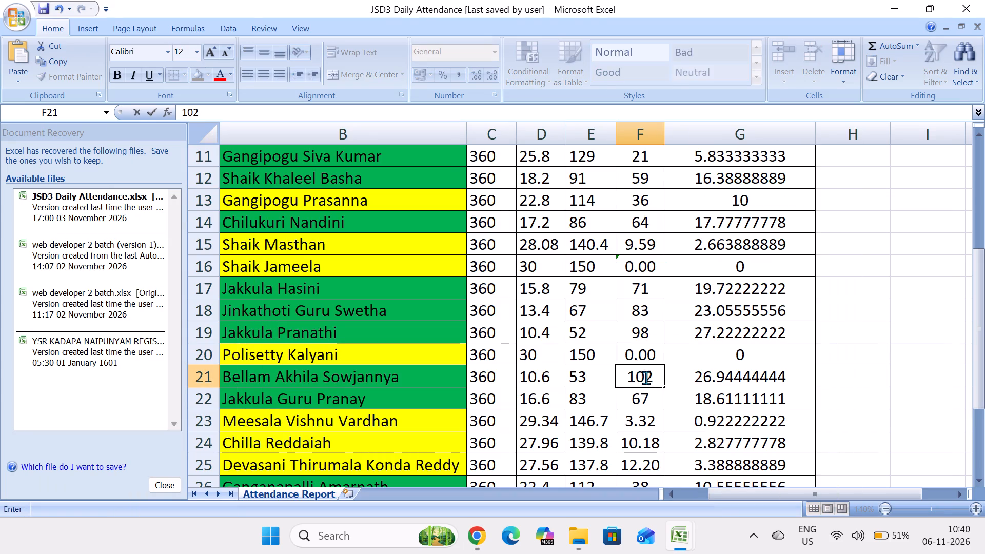
{"action": "key", "text": "Return"}
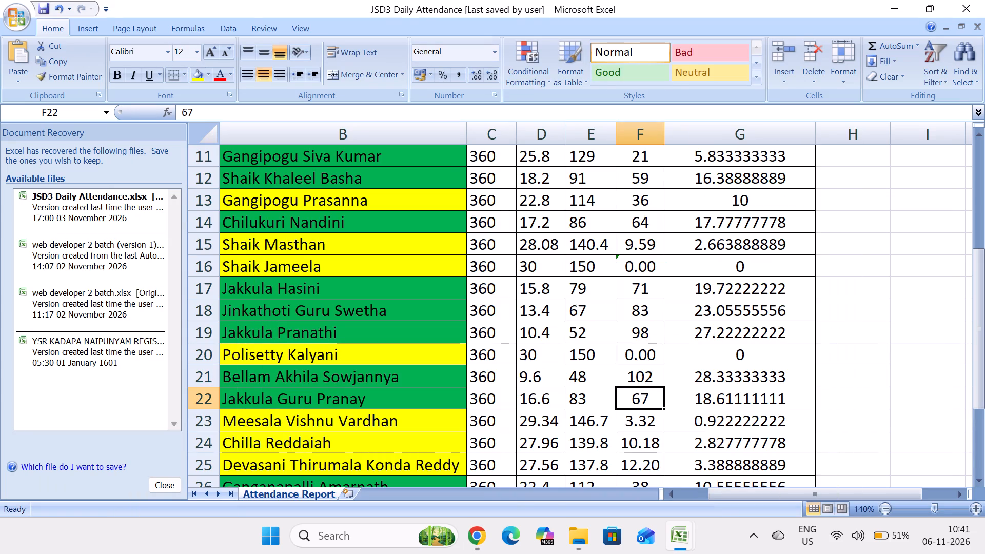
Check the attended classroom hours of portal candidate 15 in Chrome and set cell F26 to 40 in the JSD3 Daily Attendance workbook.
{"action": "left_click", "coordinate": [474, 547]}
{"action": "key", "text": "Down"}
{"action": "key", "text": "Down"}
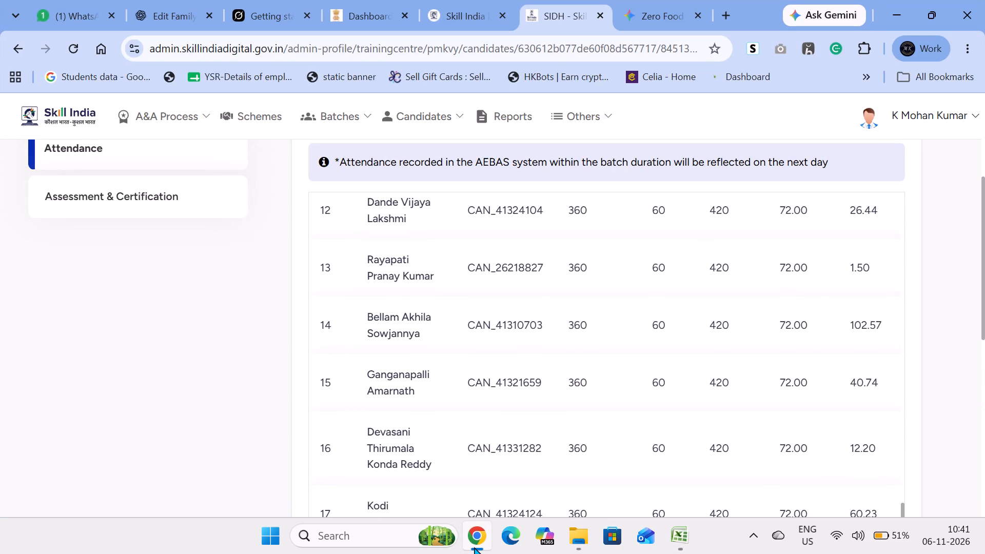
{"action": "left_click", "coordinate": [474, 547]}
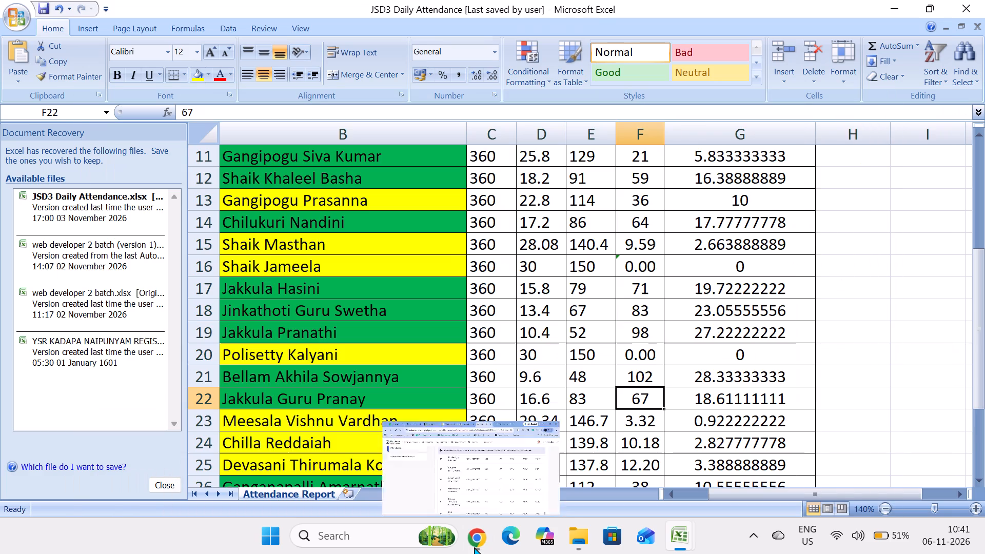
{"action": "key", "text": "Down"}
{"action": "key", "text": "Down"}
{"action": "key", "text": "Down"}
{"action": "key", "text": "Down"}
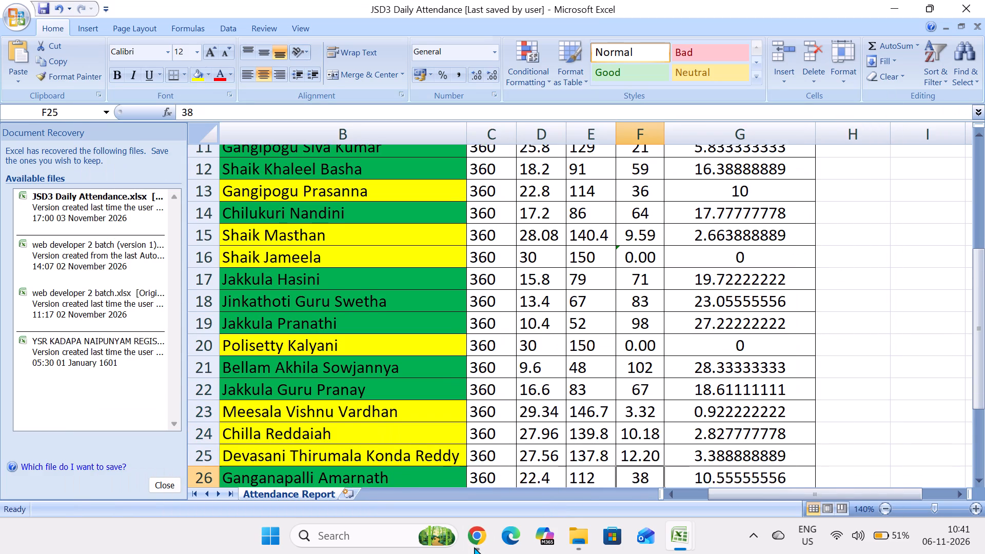
{"action": "key", "text": "Down"}
{"action": "key", "text": "Down"}
{"action": "key", "text": "Up"}
{"action": "key", "text": "Up"}
{"action": "type", "text": "40"}
{"action": "key", "text": "Return"}
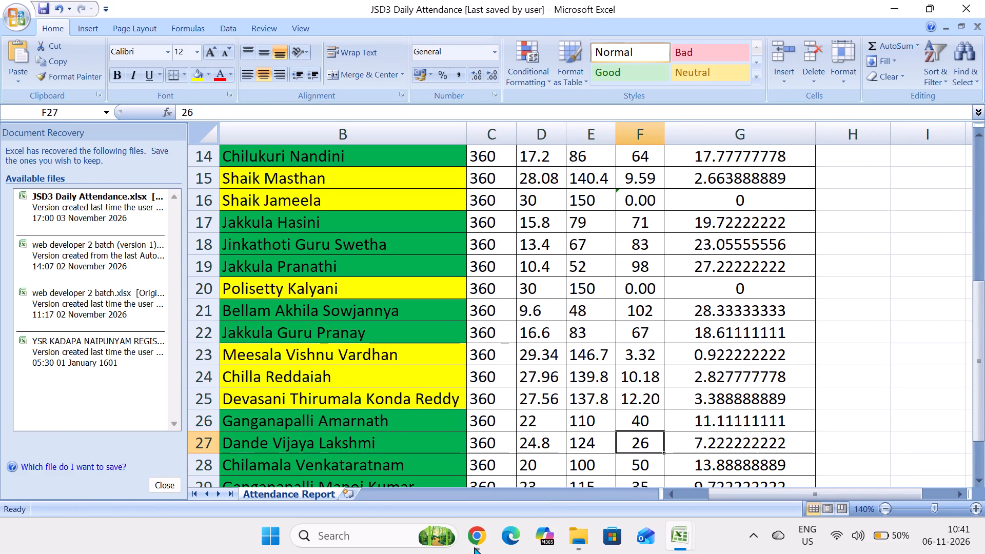
Check the attended classroom hours of portal candidate 17 in Chrome and set cell F7 to 60 in the JSD3 Daily Attendance workbook.
{"action": "left_click", "coordinate": [474, 547]}
{"action": "key", "text": "Down"}
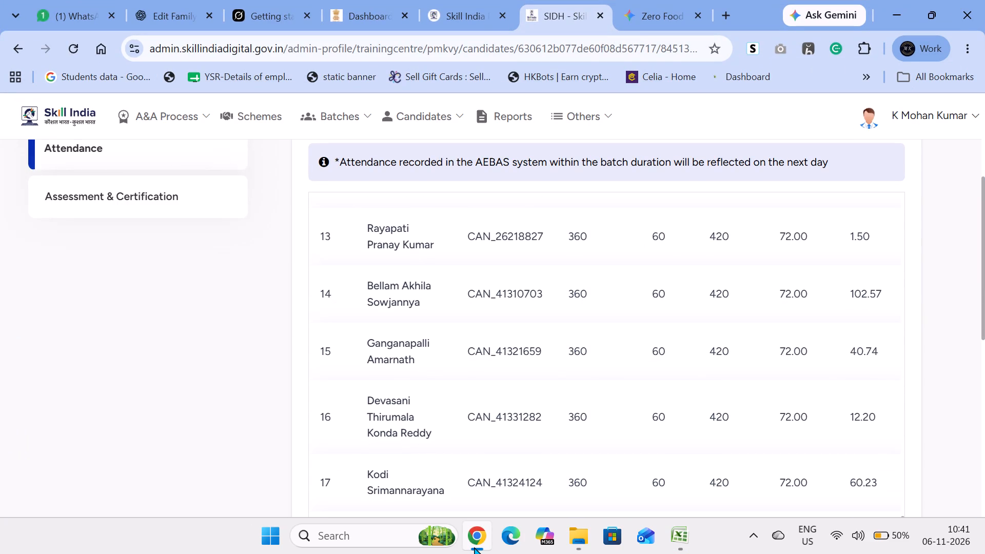
{"action": "left_click", "coordinate": [474, 547]}
{"action": "key", "text": "Up"}
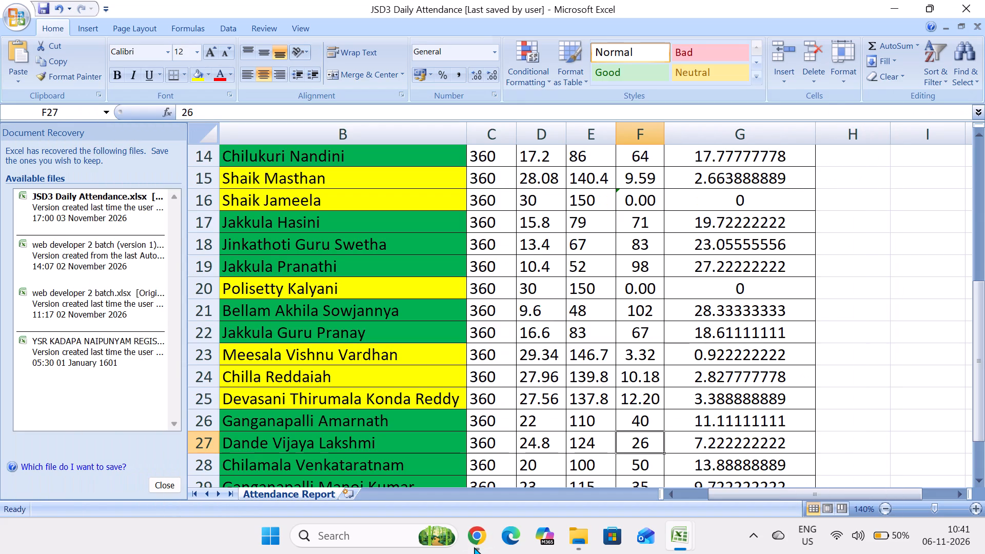
{"action": "key", "text": "Up"}
{"action": "key", "text": "Up"}
{"action": "key", "text": "Up"}
{"action": "key", "text": "Up"}
{"action": "key", "text": "Up"}
{"action": "key", "text": "Up"}
{"action": "key", "text": "Up"}
{"action": "key", "text": "Up"}
{"action": "key", "text": "Up"}
{"action": "key", "text": "Up"}
{"action": "key", "text": "Up"}
{"action": "key", "text": "Up"}
{"action": "key", "text": "Up"}
{"action": "key", "text": "Up"}
{"action": "key", "text": "Up"}
{"action": "key", "text": "Up"}
{"action": "key", "text": "Up"}
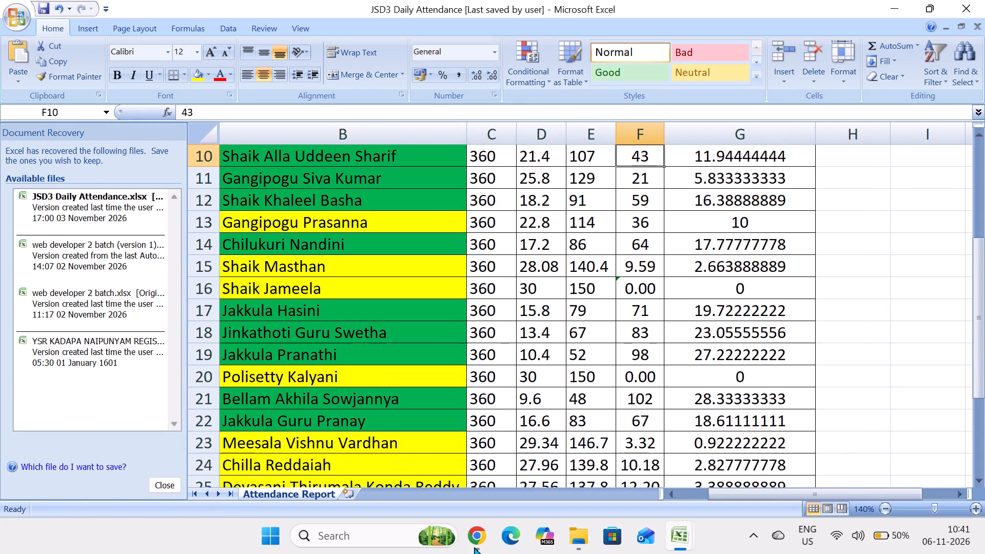
{"action": "key", "text": "Down"}
{"action": "key", "text": "Down"}
{"action": "key", "text": "Down"}
{"action": "key", "text": "Down"}
{"action": "key", "text": "Up"}
{"action": "key", "text": "Up"}
{"action": "key", "text": "Up"}
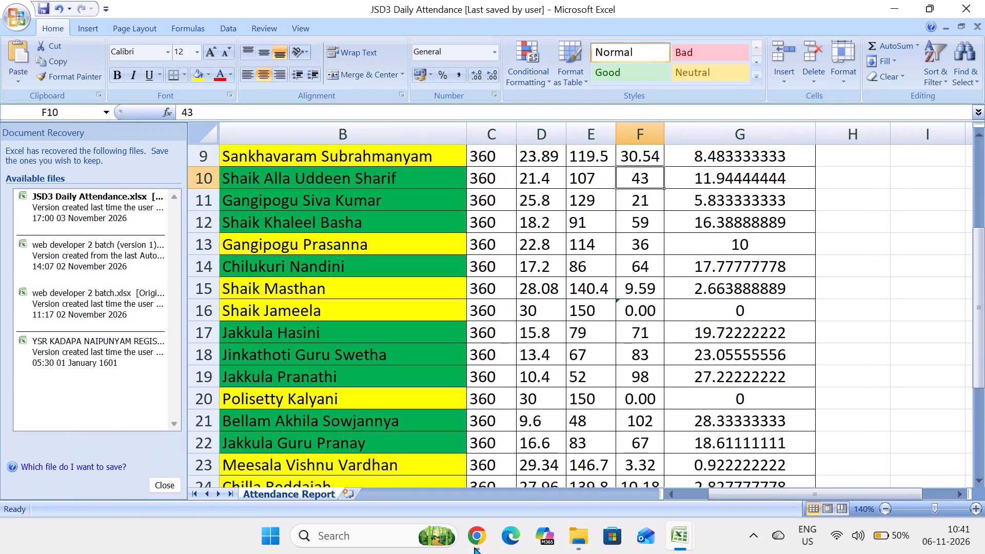
{"action": "key", "text": "Up"}
{"action": "key", "text": "Up"}
{"action": "key", "text": "Up"}
{"action": "key", "text": "Up"}
{"action": "key", "text": "Down"}
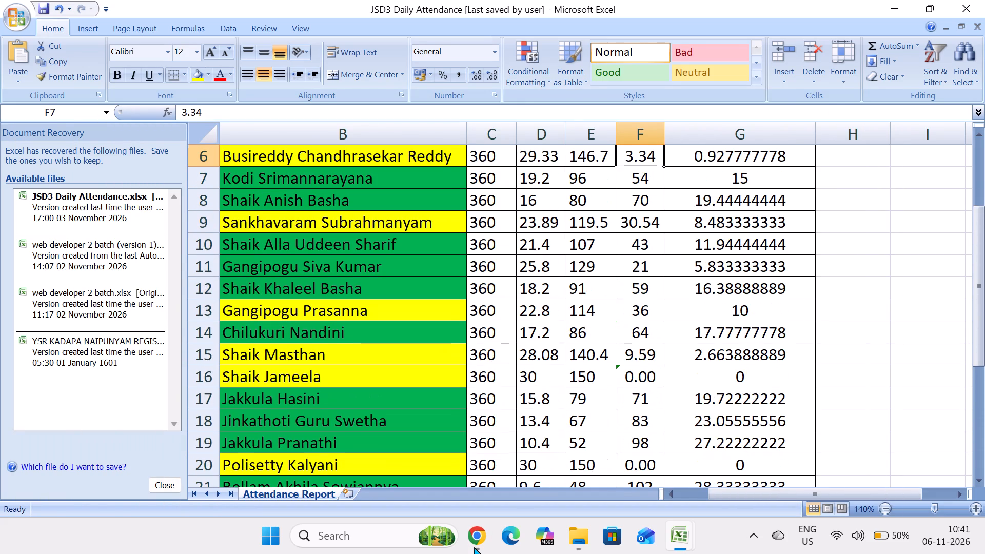
{"action": "type", "text": "60"}
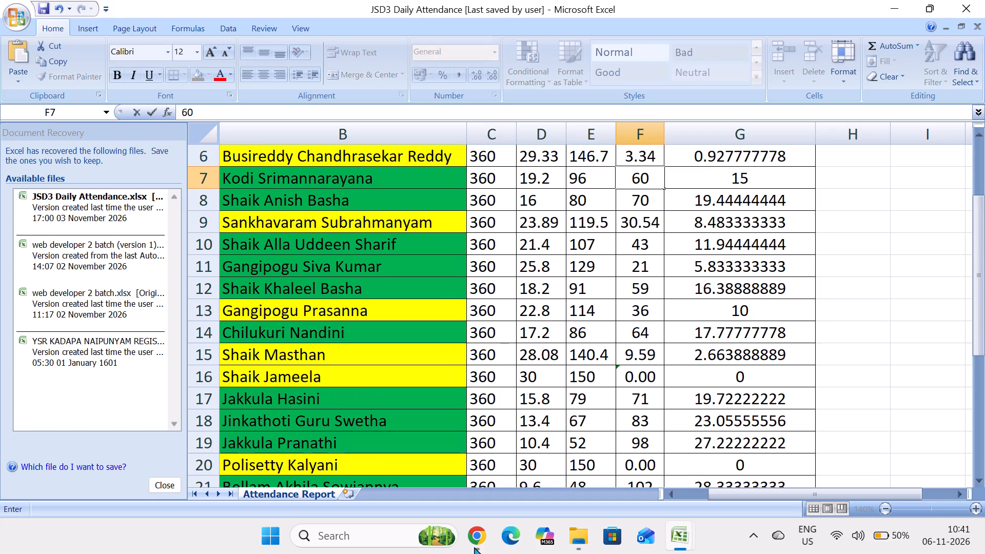
{"action": "key", "text": "Return"}
Check the attended classroom hours of portal candidate 18 in Chrome and set cell F31 to 28 in the JSD3 Daily Attendance workbook.
{"action": "left_click", "coordinate": [478, 538]}
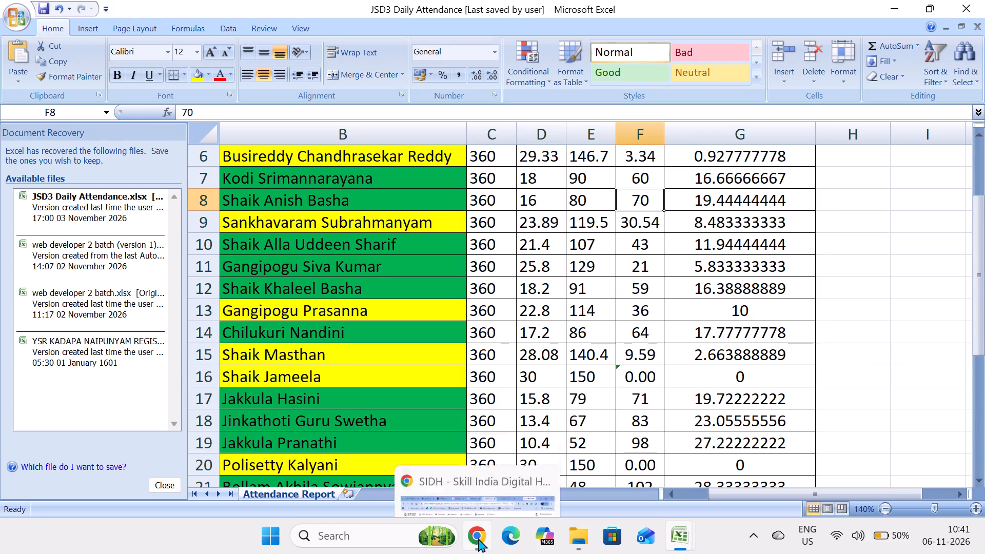
{"action": "key", "text": "Down"}
{"action": "key", "text": "Down"}
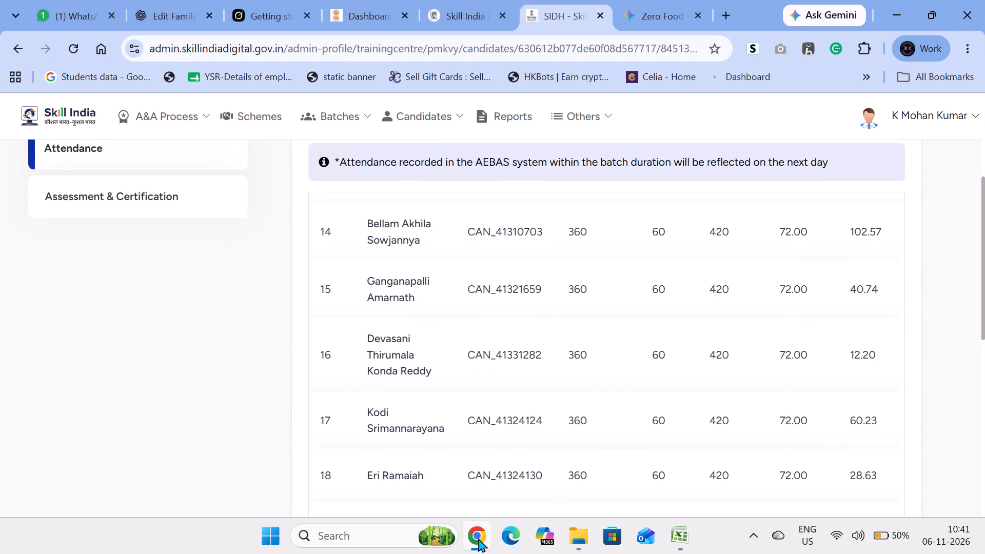
{"action": "left_click", "coordinate": [478, 538]}
{"action": "key", "text": "Down"}
{"action": "key", "text": "Down"}
{"action": "key", "text": "Down"}
{"action": "key", "text": "Down"}
{"action": "key", "text": "Down"}
{"action": "key", "text": "Down"}
{"action": "key", "text": "Down"}
{"action": "key", "text": "Down"}
{"action": "key", "text": "Down"}
{"action": "key", "text": "Down"}
{"action": "key", "text": "Down"}
{"action": "key", "text": "Down"}
{"action": "key", "text": "Down"}
{"action": "key", "text": "Down"}
{"action": "key", "text": "Down"}
{"action": "key", "text": "Down"}
{"action": "key", "text": "Down"}
{"action": "key", "text": "Down"}
{"action": "key", "text": "Down"}
{"action": "key", "text": "Down"}
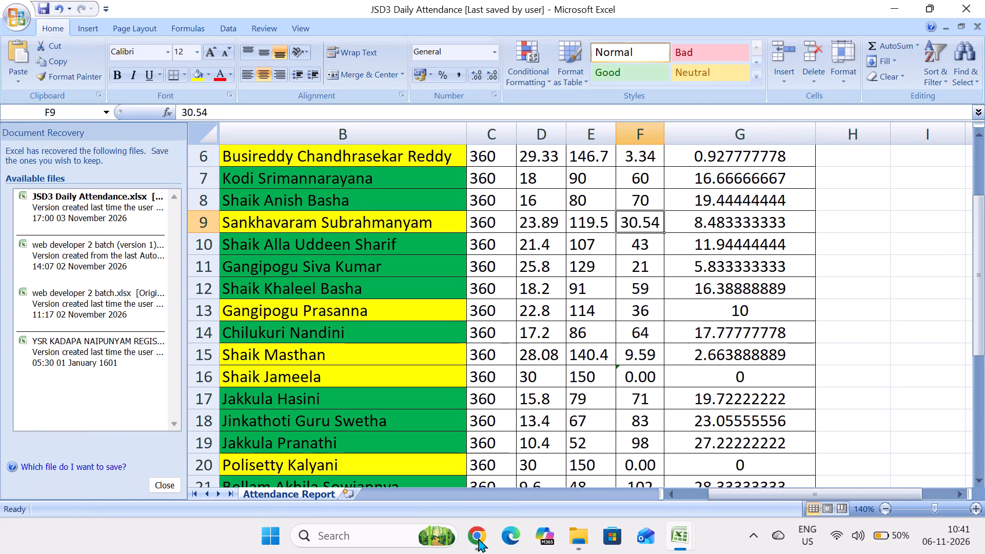
{"action": "key", "text": "Down"}
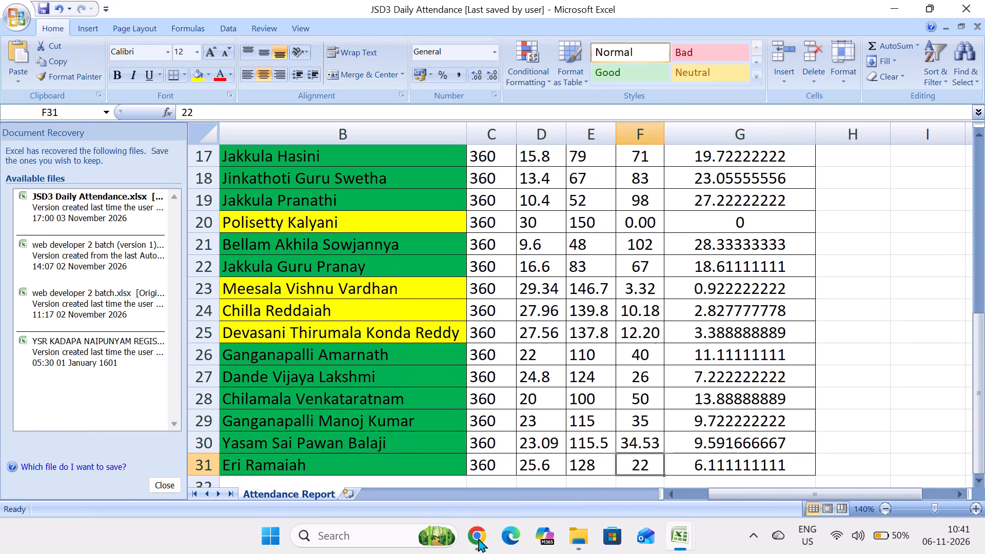
{"action": "type", "text": "28"}
{"action": "key", "text": "Return"}
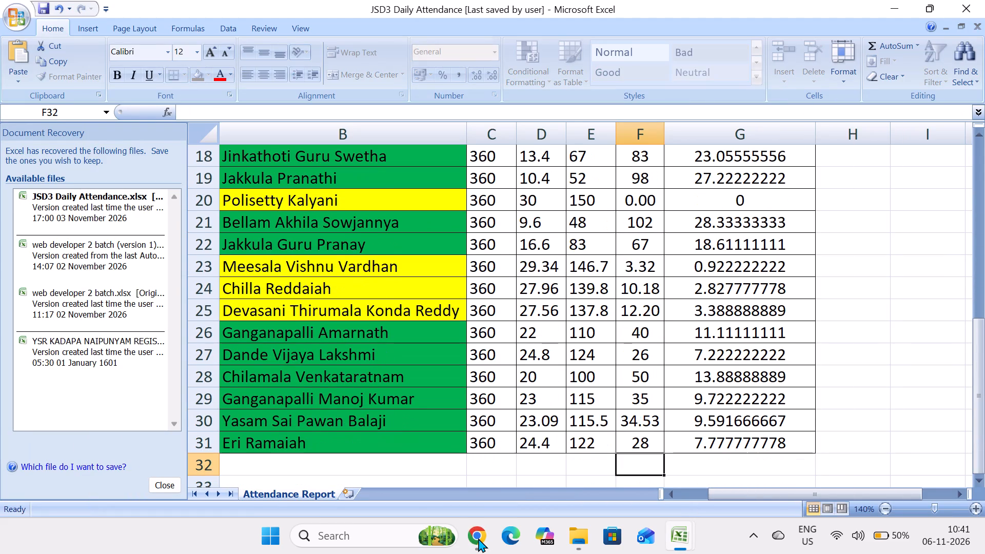
Check the attended classroom hours of portal candidate 19 in Chrome and set cell F28 to 56 in the JSD3 Daily Attendance workbook.
{"action": "left_click", "coordinate": [478, 538]}
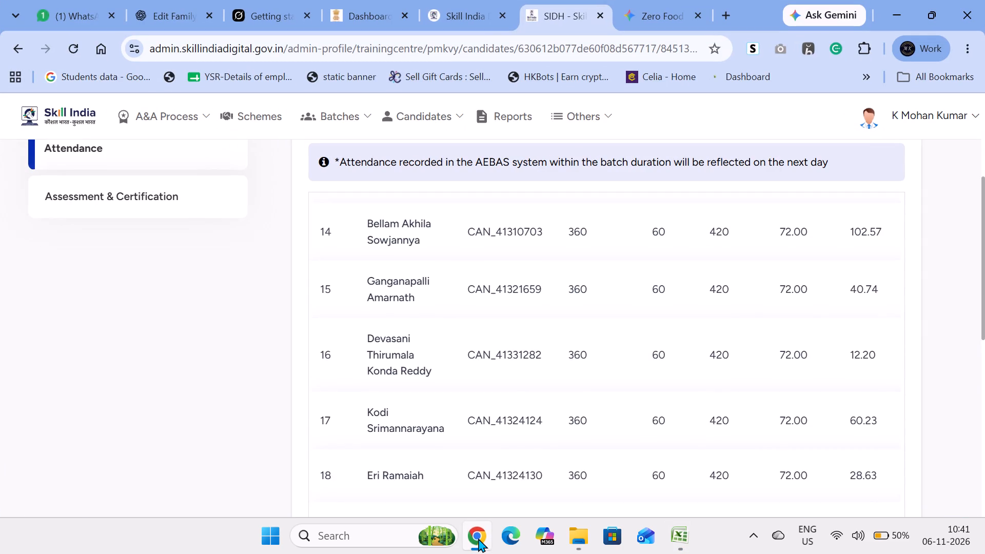
{"action": "key", "text": "Down"}
{"action": "key", "text": "Down"}
{"action": "left_click", "coordinate": [478, 538]}
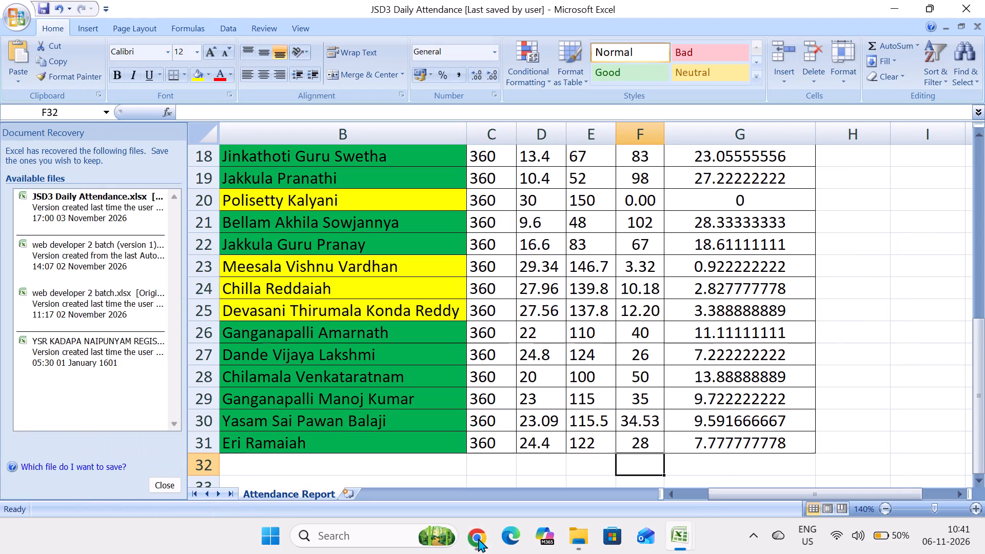
{"action": "key", "text": "Up"}
{"action": "key", "text": "Up"}
{"action": "key", "text": "Up"}
{"action": "key", "text": "Up"}
{"action": "key", "text": "Up"}
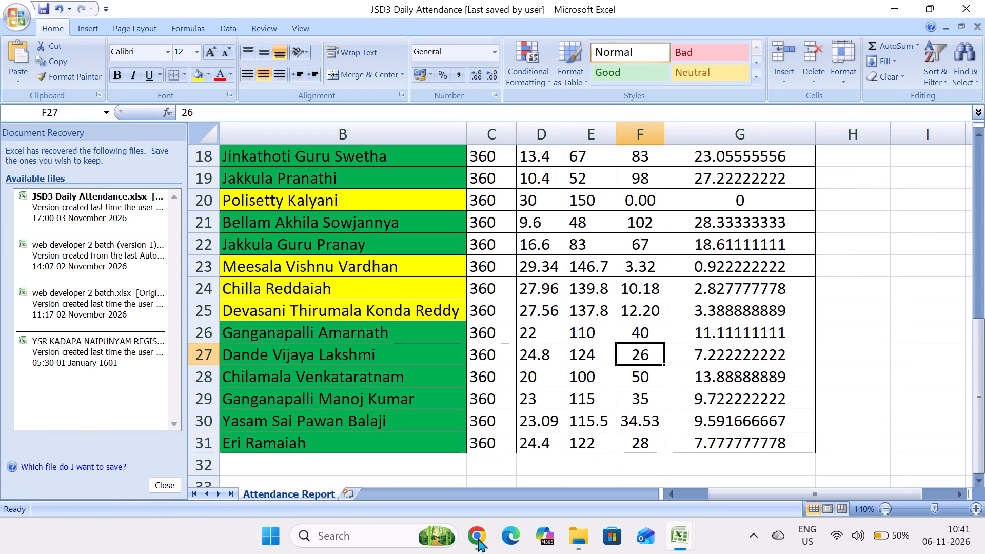
{"action": "key", "text": "Down"}
{"action": "type", "text": "56"}
{"action": "key", "text": "Return"}
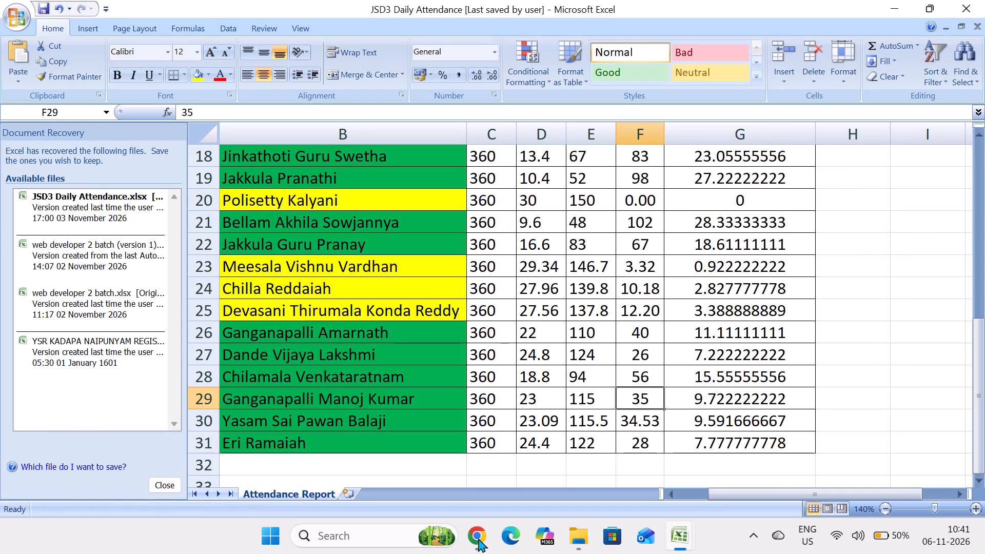
Check the attended classroom hours of portal candidate 20 in Chrome and set cell F11 to 25 in the JSD3 Daily Attendance workbook.
{"action": "left_click", "coordinate": [478, 538]}
{"action": "key", "text": "Down"}
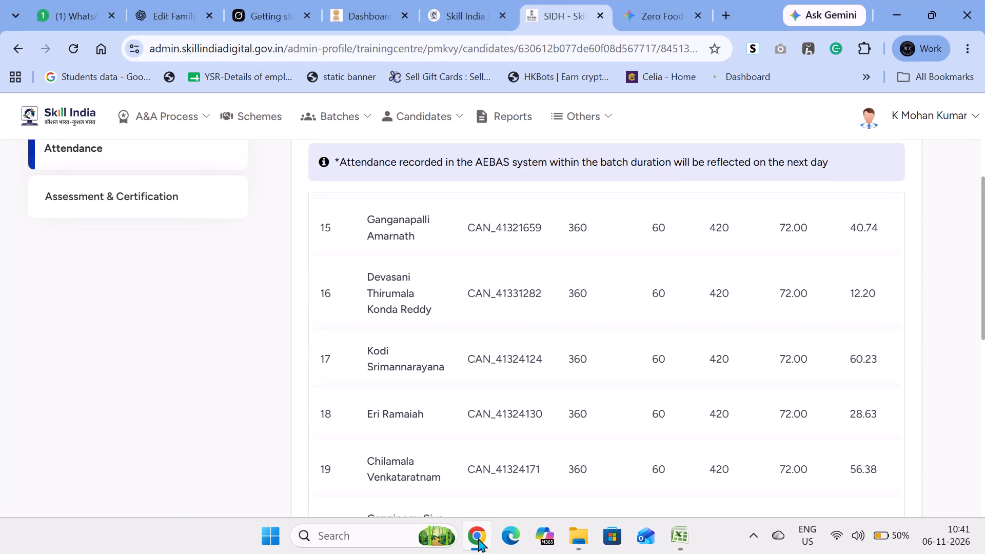
{"action": "key", "text": "Down"}
{"action": "key", "text": "Down"}
{"action": "left_click", "coordinate": [478, 538]}
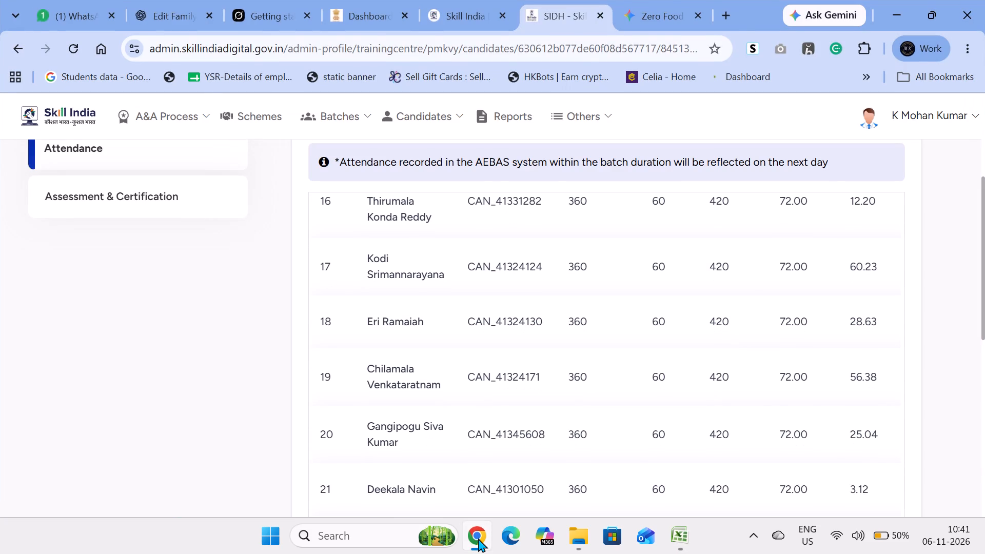
{"action": "key", "text": "Up"}
{"action": "key", "text": "Up"}
{"action": "key", "text": "Up"}
{"action": "key", "text": "Up"}
{"action": "key", "text": "Up"}
{"action": "key", "text": "Up"}
{"action": "key", "text": "Up"}
{"action": "key", "text": "Up"}
{"action": "key", "text": "Up"}
{"action": "key", "text": "Up"}
{"action": "key", "text": "Up"}
{"action": "key", "text": "Up"}
{"action": "key", "text": "Up"}
{"action": "key", "text": "Up"}
{"action": "key", "text": "Up"}
{"action": "key", "text": "Up"}
{"action": "key", "text": "Up"}
{"action": "key", "text": "Up"}
{"action": "key", "text": "Up"}
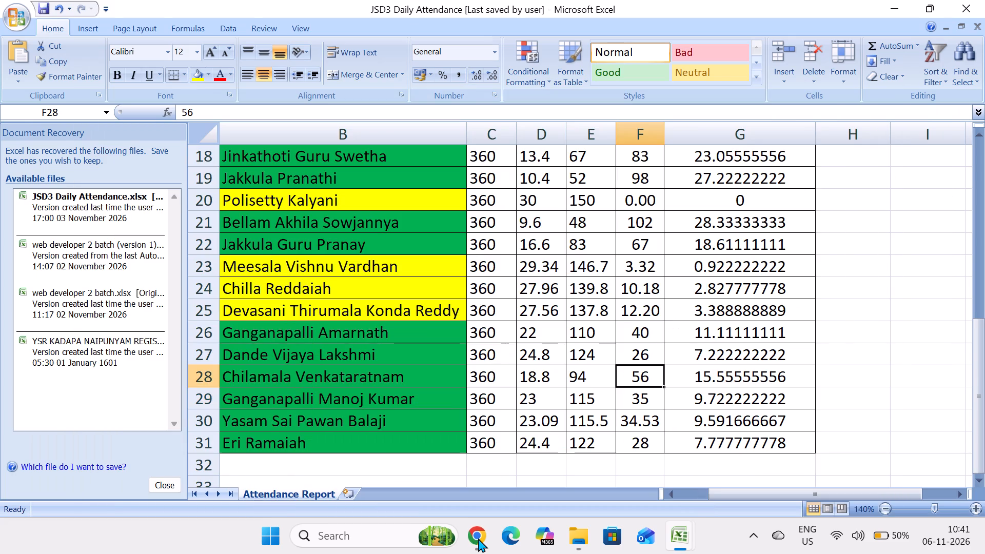
{"action": "key", "text": "Down"}
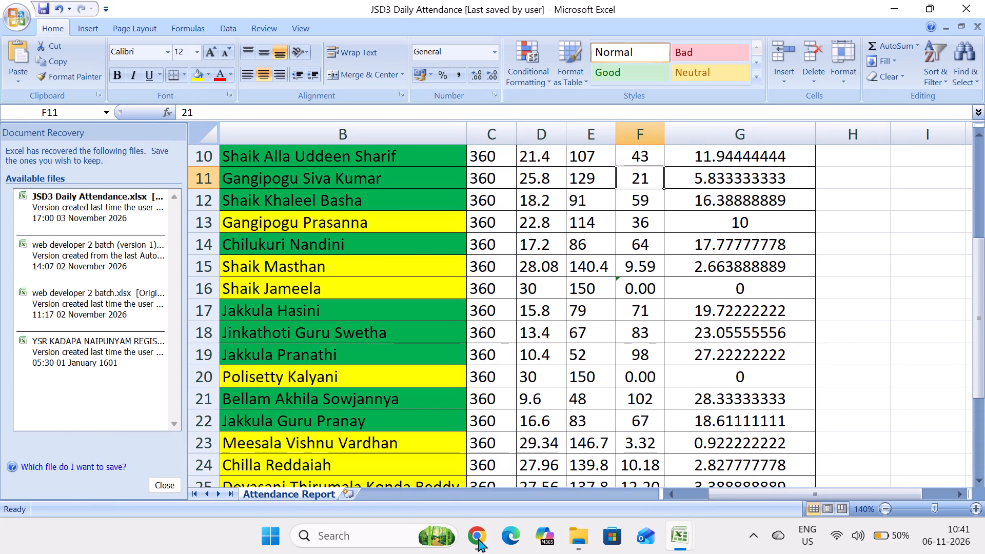
{"action": "type", "text": "25"}
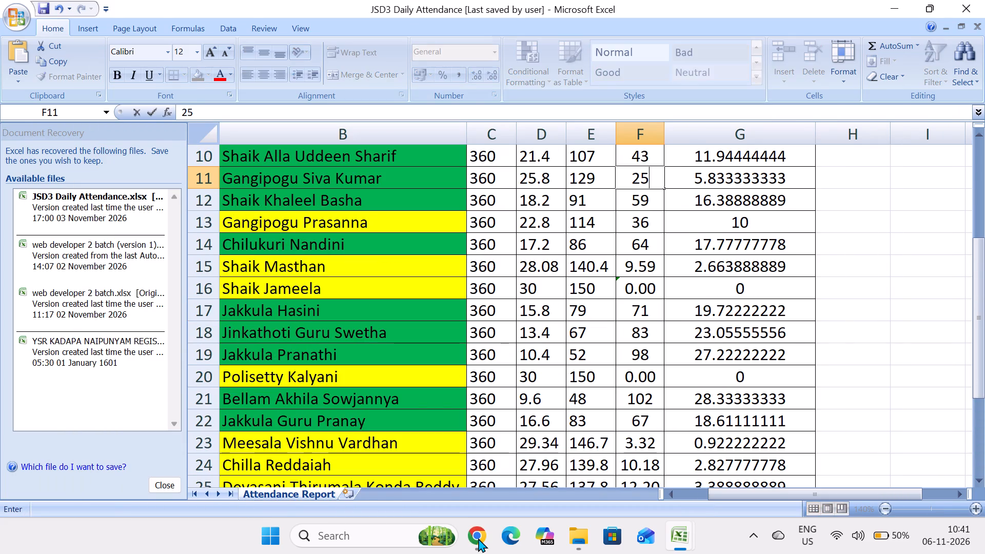
{"action": "key", "text": "Return"}
Check the attended classroom hours of portal candidate 23 in Chrome and set cell F13 to 40 in the JSD3 Daily Attendance workbook.
{"action": "left_click", "coordinate": [478, 538]}
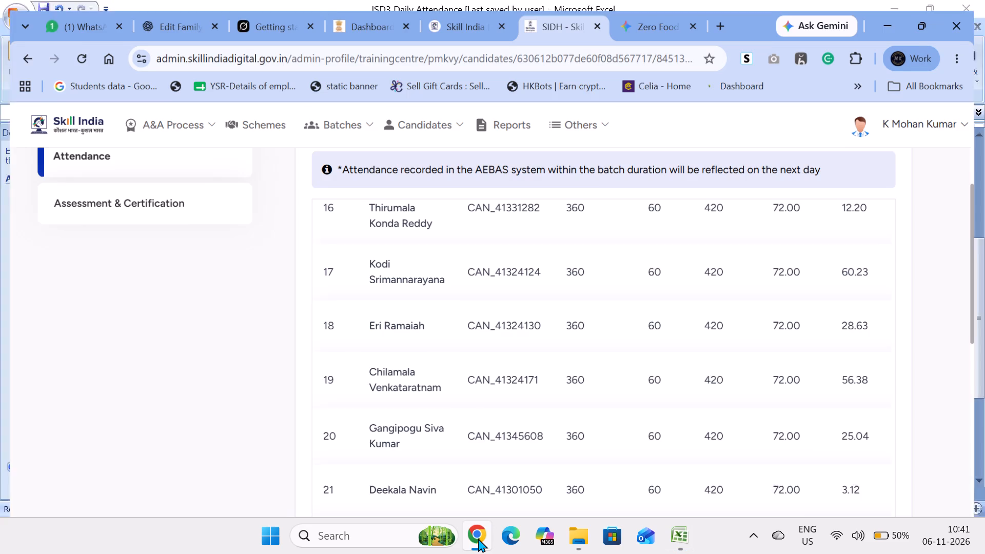
{"action": "key", "text": "Down"}
{"action": "key", "text": "Down"}
{"action": "key", "text": "Down"}
{"action": "key", "text": "Down"}
{"action": "key", "text": "Down"}
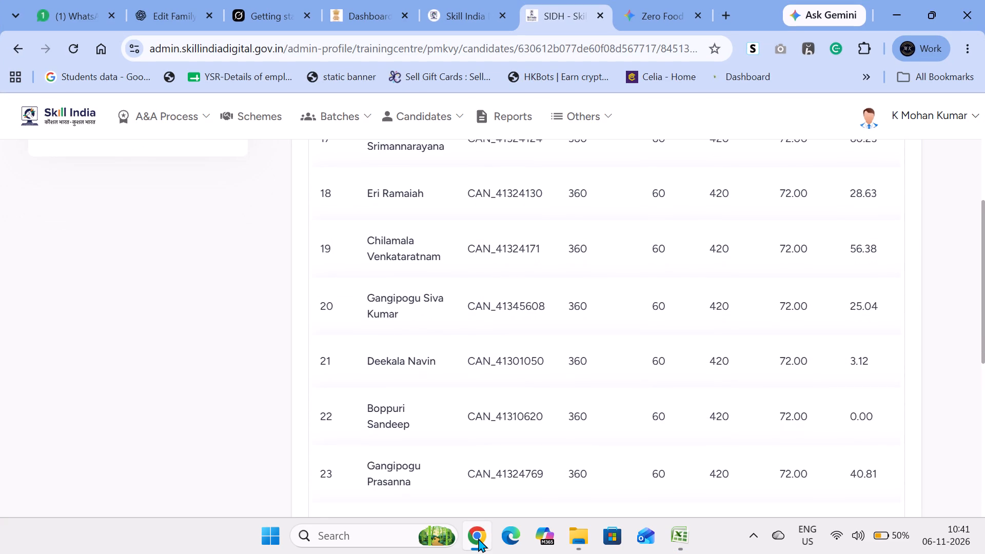
{"action": "key", "text": "Down"}
{"action": "left_click", "coordinate": [478, 538]}
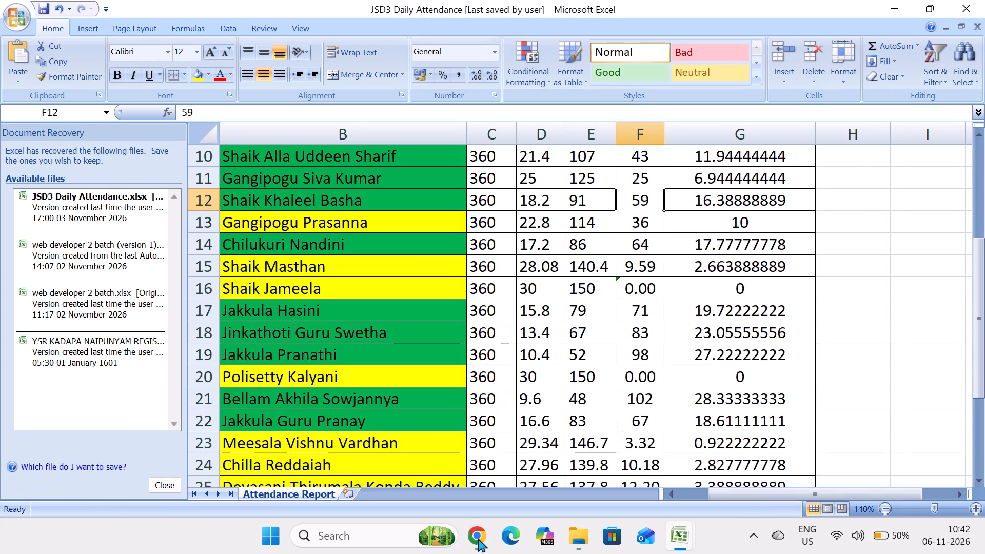
{"action": "key", "text": "Down"}
{"action": "key", "text": "4"}
{"action": "key", "text": "0"}
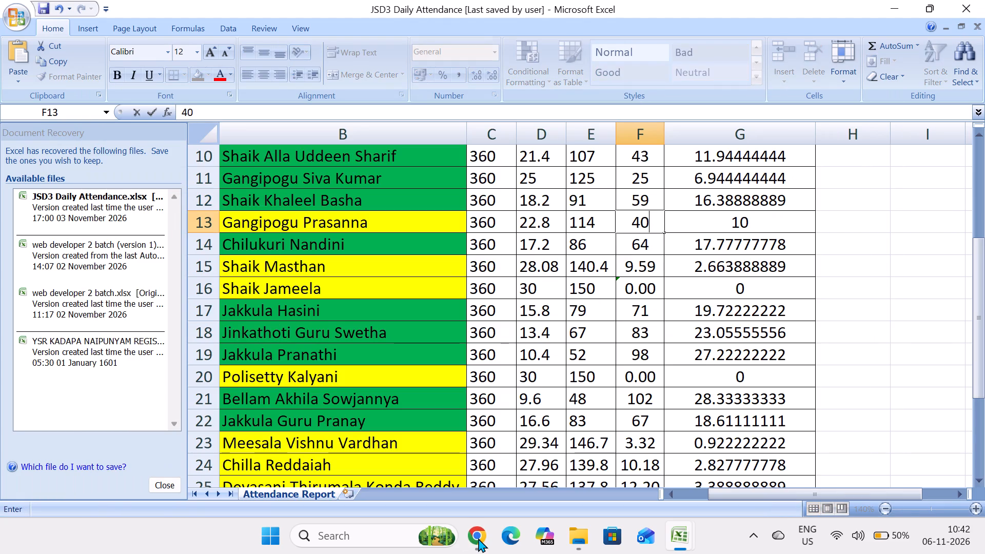
{"action": "key", "text": "Return"}
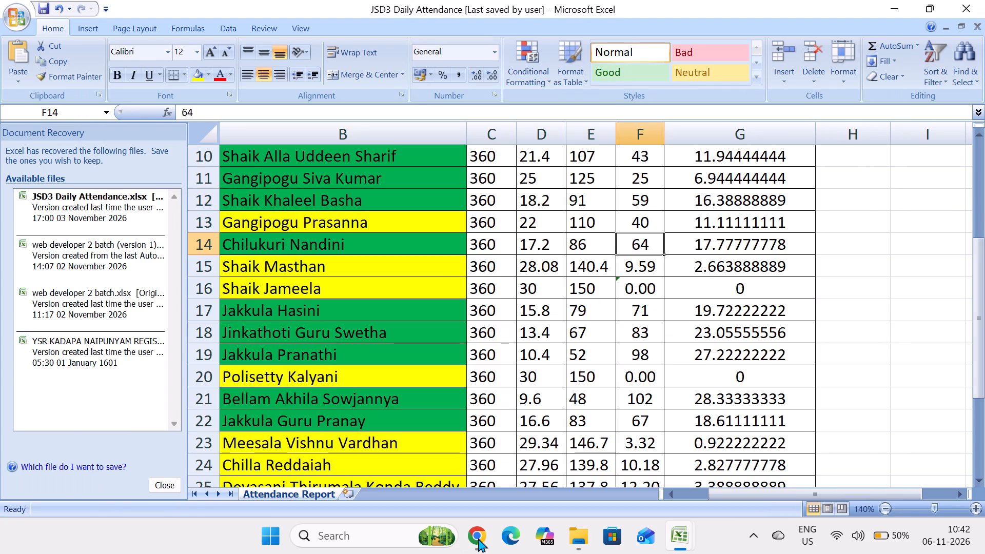
Check the attended classroom hours of portal candidate 24 in Chrome and set cell F17 to 67 in the JSD3 Daily Attendance workbook.
{"action": "left_click", "coordinate": [478, 538]}
{"action": "key", "text": "Down"}
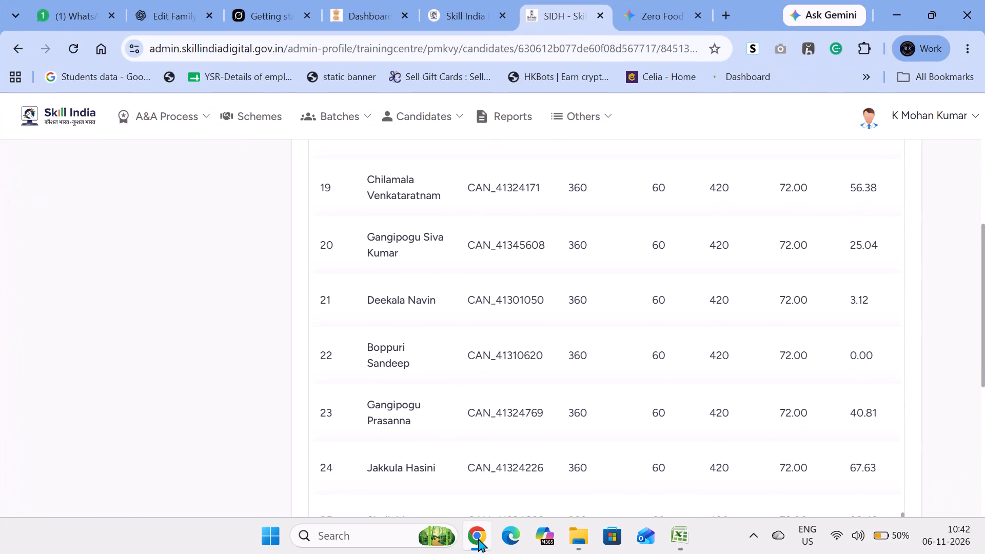
{"action": "key", "text": "Down"}
{"action": "left_click", "coordinate": [478, 538]}
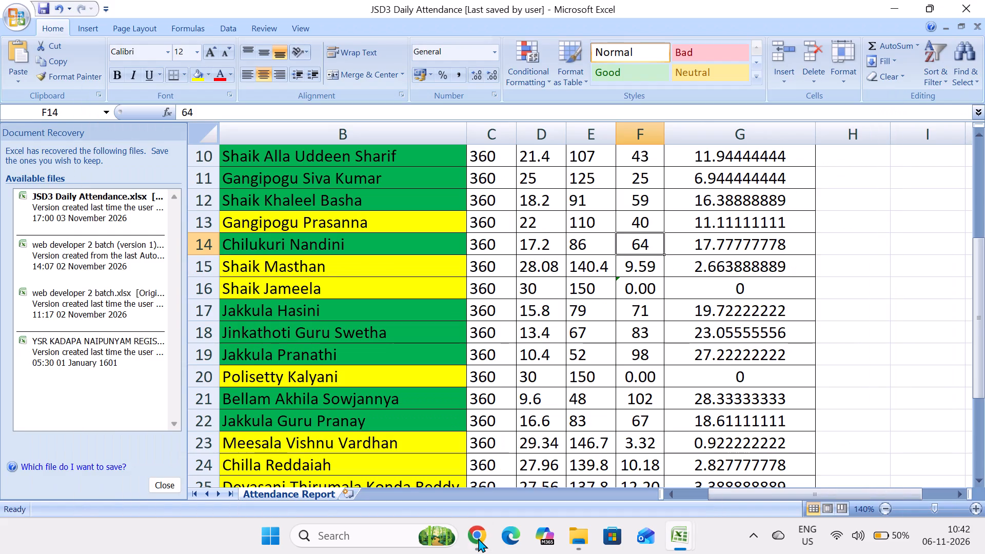
{"action": "key", "text": "Down"}
{"action": "key", "text": "Down"}
{"action": "key", "text": "Down"}
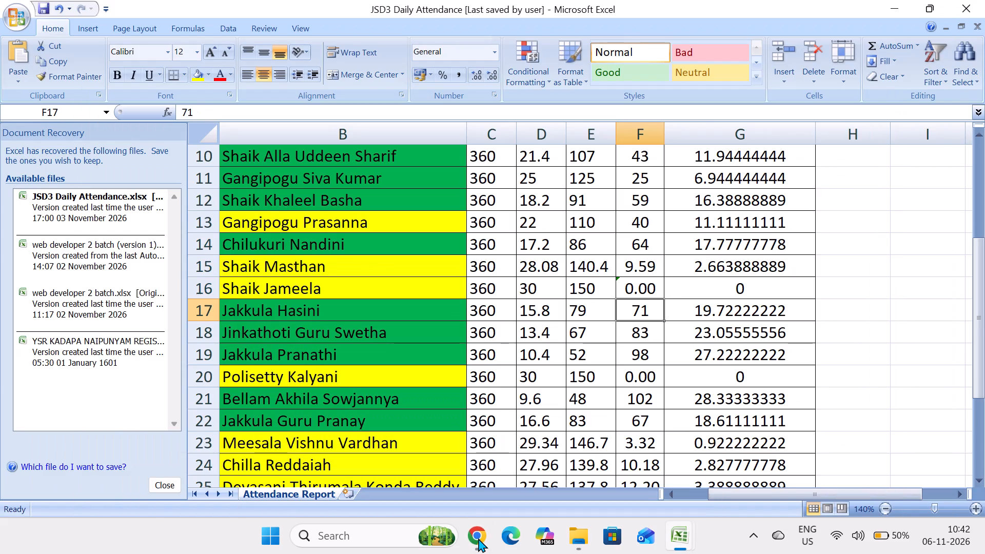
{"action": "type", "text": "67"}
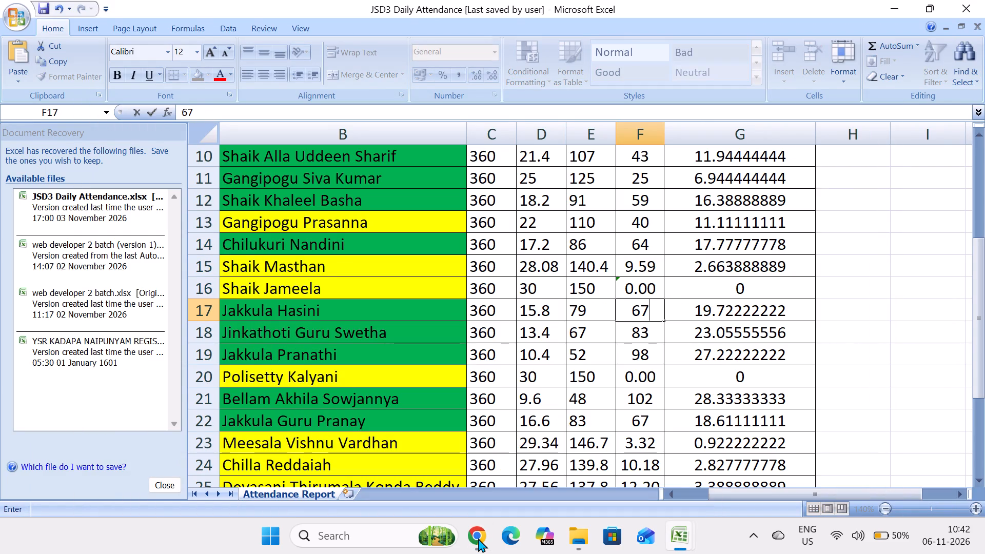
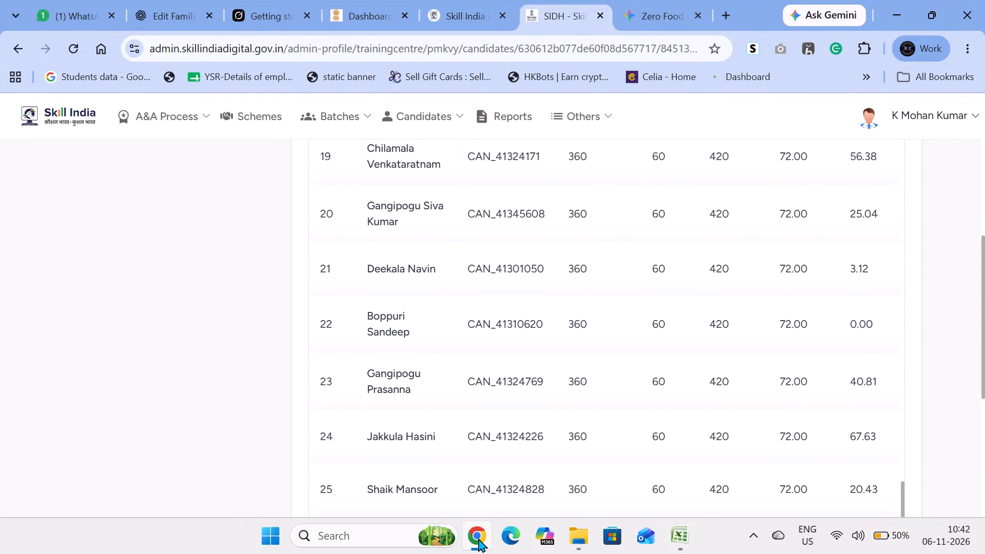
Check the attended classroom hours of portal candidate 27 in Chrome and set cell F10 to 46 in the JSD3 Daily Attendance workbook.
{"action": "key", "text": "Down"}
{"action": "key", "text": "Down"}
{"action": "key", "text": "Down"}
{"action": "key", "text": "Down"}
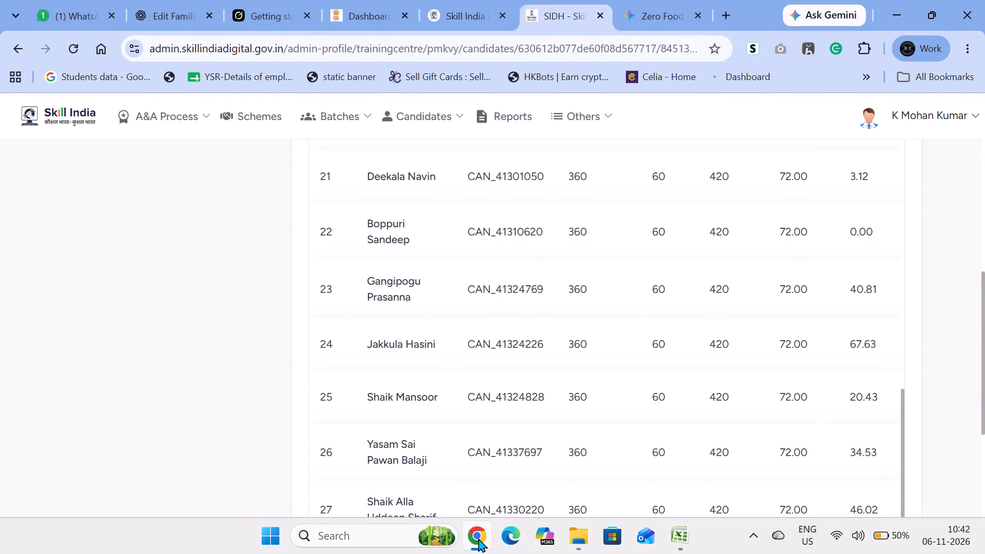
{"action": "left_click", "coordinate": [478, 538]}
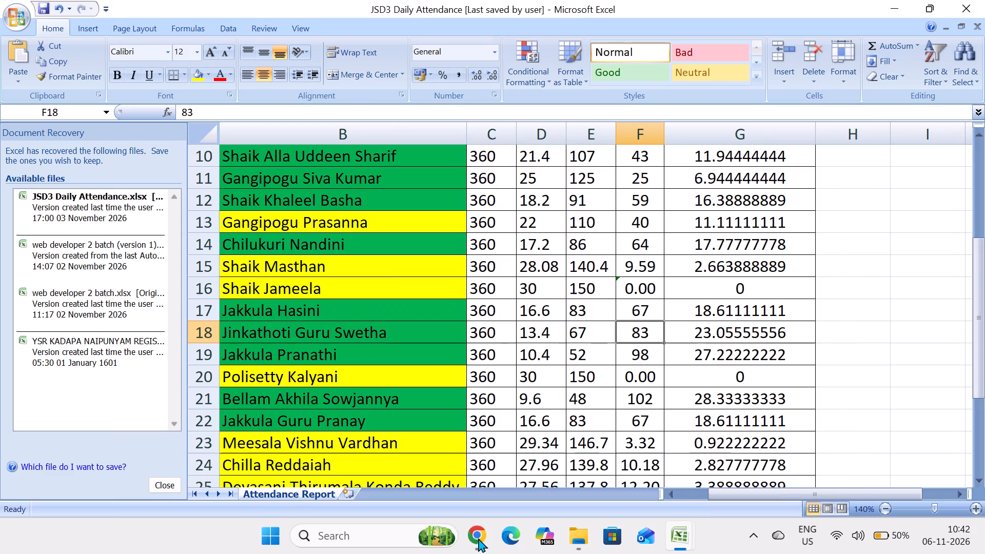
{"action": "key", "text": "Up"}
{"action": "key", "text": "Up"}
{"action": "key", "text": "Up"}
{"action": "key", "text": "Up"}
{"action": "key", "text": "Up"}
{"action": "key", "text": "Up"}
{"action": "key", "text": "Up"}
{"action": "key", "text": "Up"}
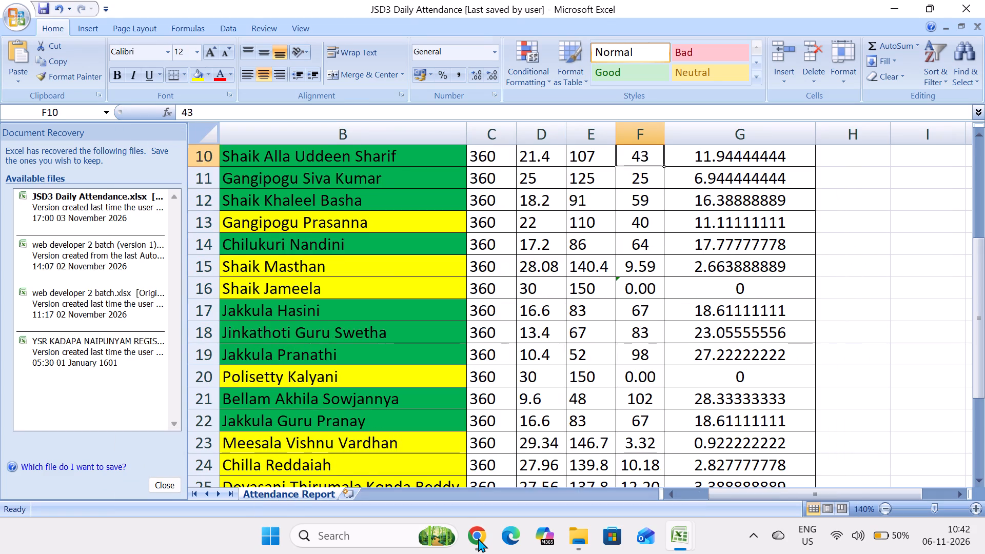
{"action": "key", "text": "Up"}
{"action": "key", "text": "Down"}
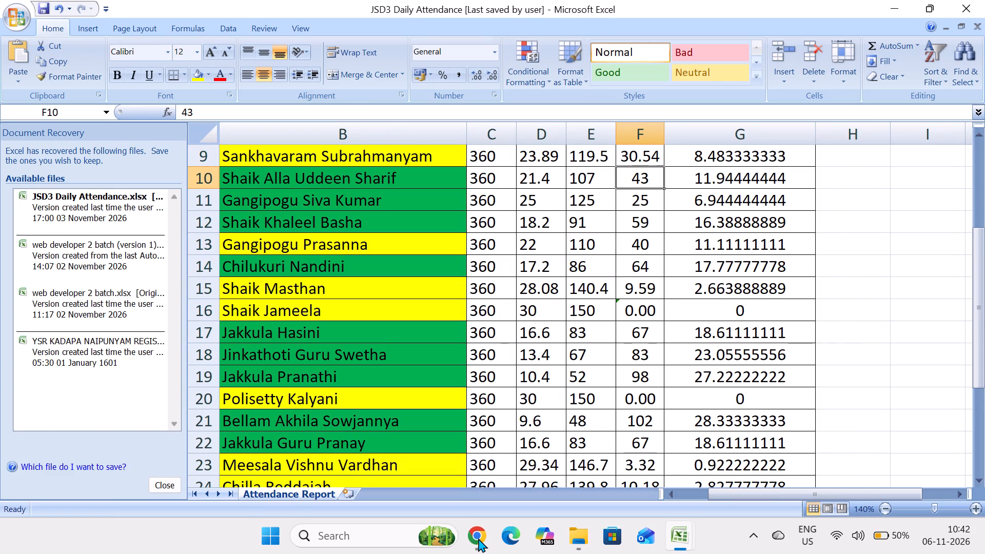
{"action": "type", "text": "46"}
{"action": "key", "text": "Return"}
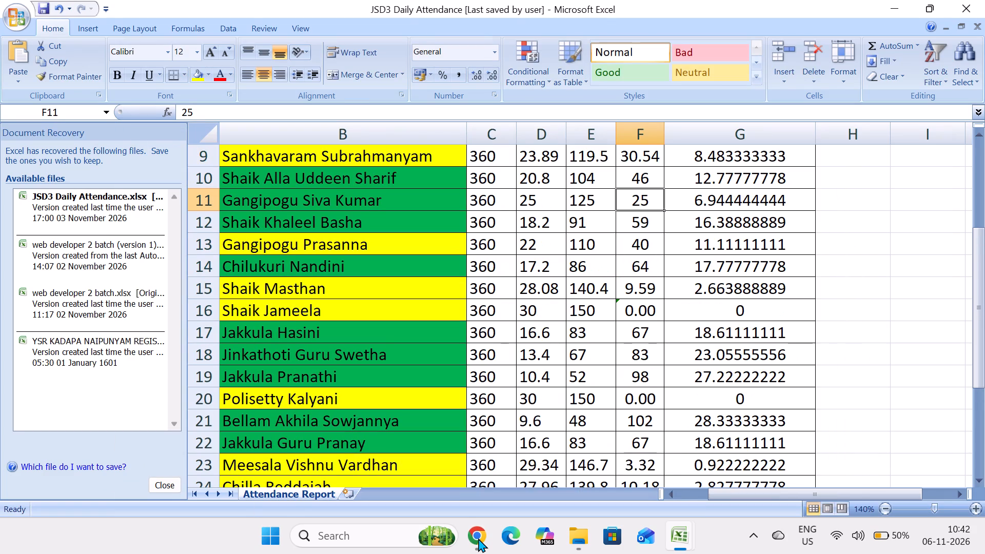
Check the attended classroom hours of portal candidate 29 in Chrome and set cell F18 to 87 in the JSD3 Daily Attendance workbook.
{"action": "left_click", "coordinate": [478, 538]}
{"action": "key", "text": "Down"}
{"action": "key", "text": "Down"}
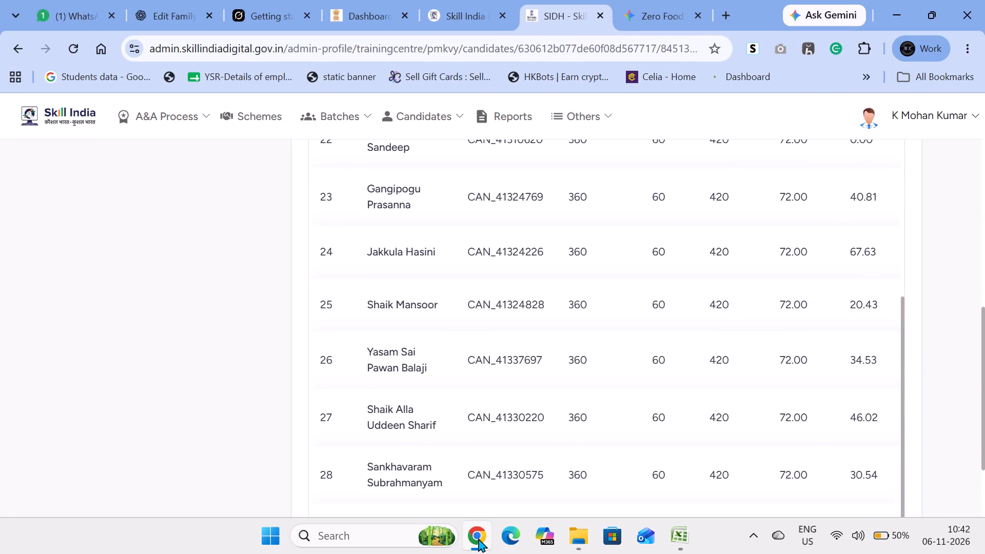
{"action": "key", "text": "Down"}
{"action": "key", "text": "Down"}
{"action": "key", "text": "Down"}
{"action": "key", "text": "Down"}
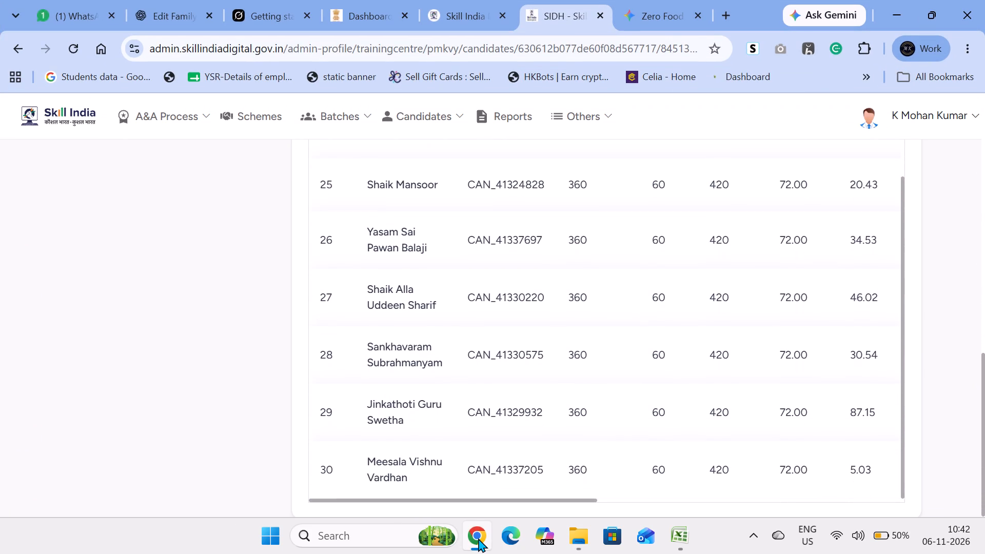
{"action": "left_click", "coordinate": [478, 538]}
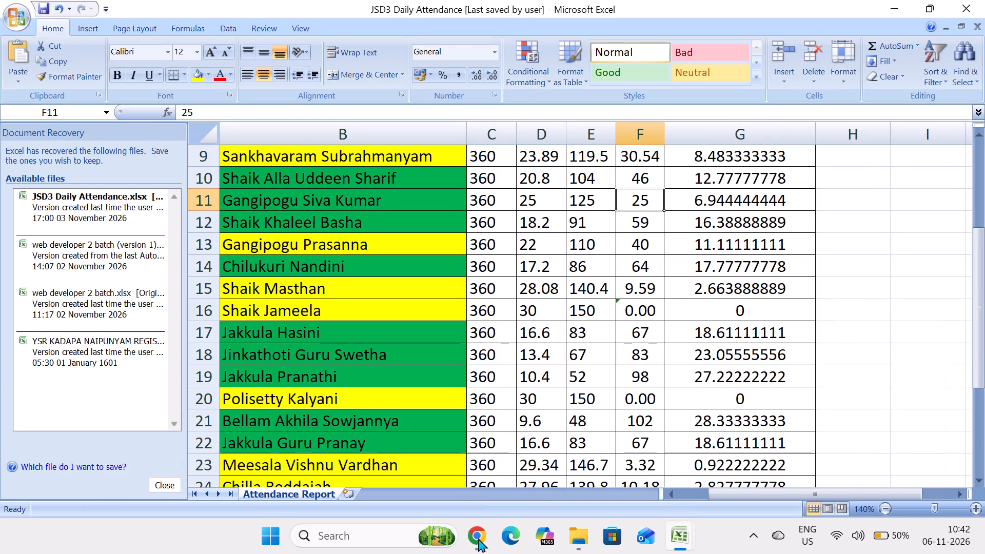
{"action": "key", "text": "Down"}
{"action": "key", "text": "Down"}
{"action": "key", "text": "Down"}
{"action": "key", "text": "Down"}
{"action": "key", "text": "Down"}
{"action": "key", "text": "Down"}
{"action": "key", "text": "Down"}
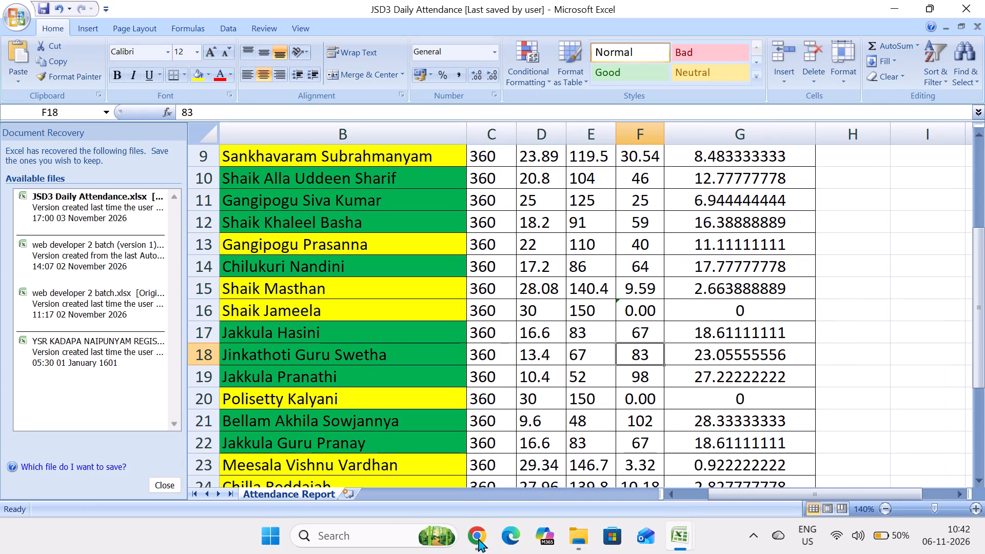
{"action": "type", "text": "87"}
{"action": "key", "text": "Return"}
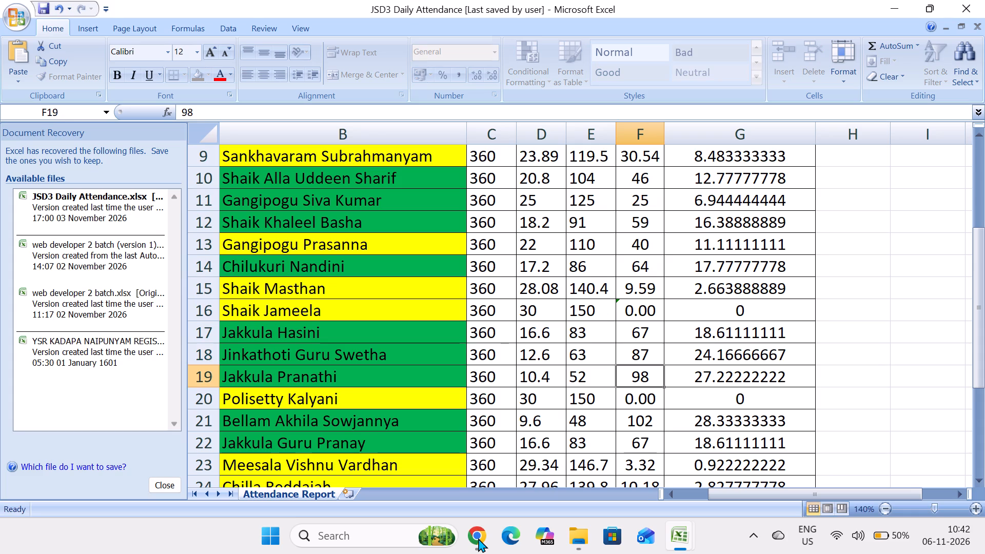
Review the Hours Attendance % values in column G against the updated hours for all candidates in rows 2 to 31.
{"action": "left_click", "coordinate": [719, 410]}
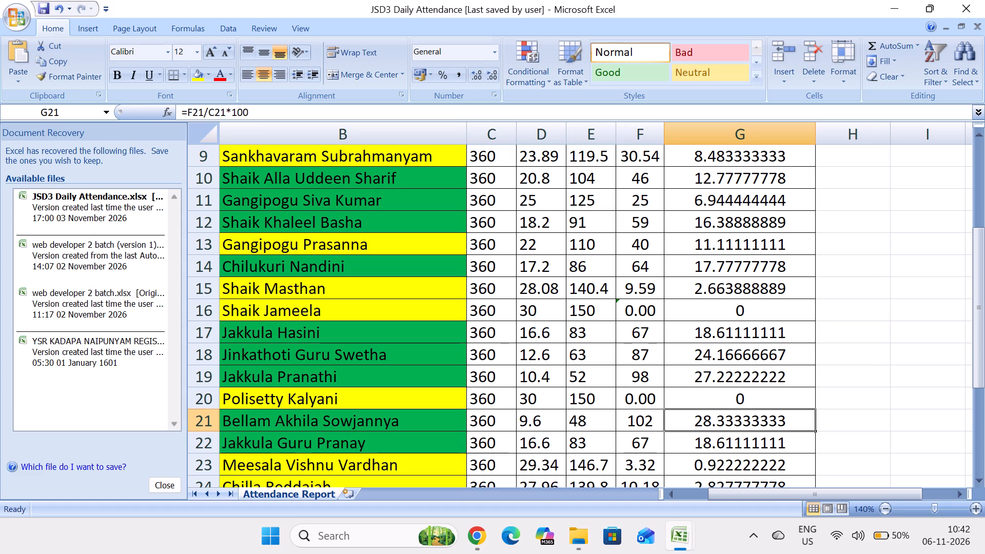
{"action": "key", "text": "Up"}
{"action": "key", "text": "Up"}
{"action": "key", "text": "Up"}
{"action": "key", "text": "Up"}
{"action": "key", "text": "Up"}
{"action": "key", "text": "Up"}
{"action": "key", "text": "Up"}
{"action": "key", "text": "Up"}
{"action": "key", "text": "Up"}
{"action": "key", "text": "Up"}
{"action": "key", "text": "Up"}
{"action": "key", "text": "Up"}
{"action": "key", "text": "Up"}
{"action": "key", "text": "Up"}
{"action": "key", "text": "Up"}
{"action": "key", "text": "Up"}
{"action": "key", "text": "Up"}
{"action": "key", "text": "Up"}
{"action": "key", "text": "Up"}
{"action": "key", "text": "Up"}
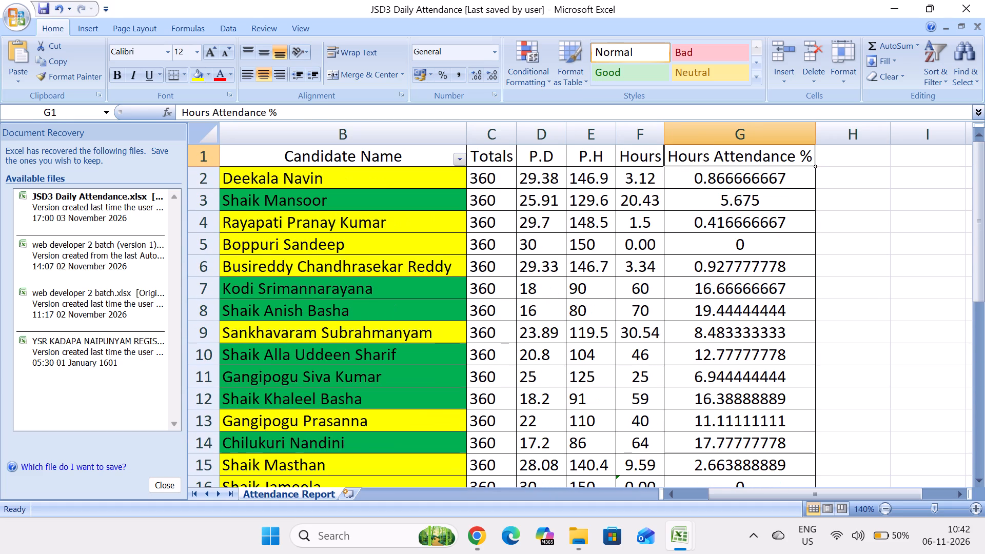
{"action": "key", "text": "Down"}
{"action": "key", "text": "Down"}
{"action": "key", "text": "Down"}
{"action": "key", "text": "Down"}
{"action": "key", "text": "Down"}
{"action": "key", "text": "Down"}
{"action": "key", "text": "Down"}
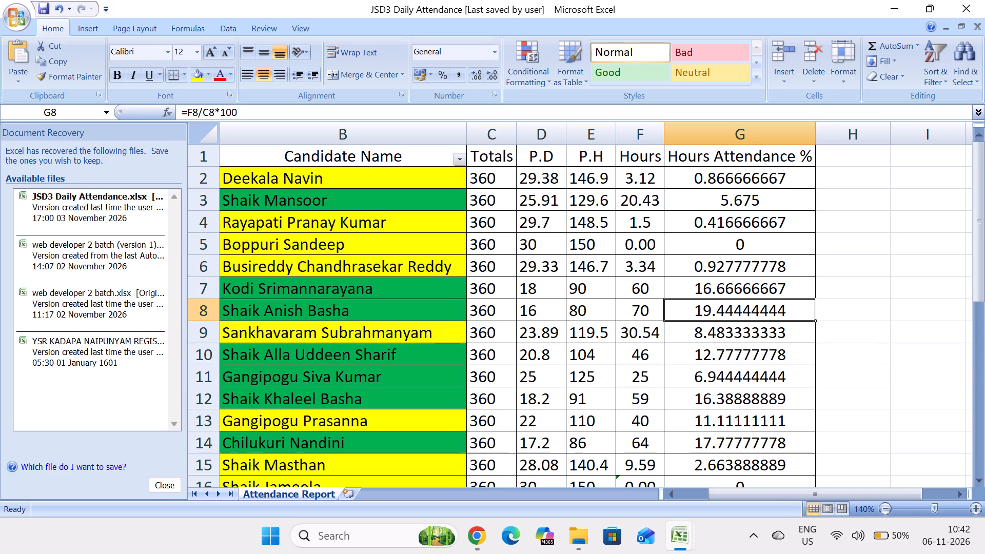
{"action": "key", "text": "Down"}
{"action": "key", "text": "Down"}
{"action": "key", "text": "Down"}
{"action": "key", "text": "Down"}
{"action": "key", "text": "Down"}
{"action": "key", "text": "Down"}
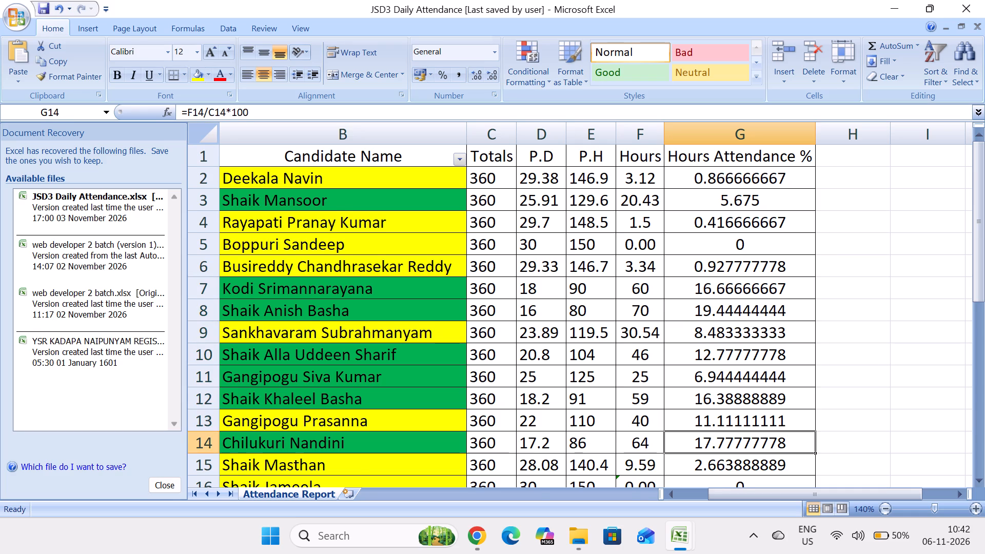
{"action": "key", "text": "Down"}
{"action": "key", "text": "Down"}
{"action": "key", "text": "Down"}
{"action": "key", "text": "Down"}
{"action": "key", "text": "Down"}
{"action": "key", "text": "Down"}
{"action": "key", "text": "Down"}
{"action": "key", "text": "Down"}
{"action": "key", "text": "Down"}
{"action": "key", "text": "Down"}
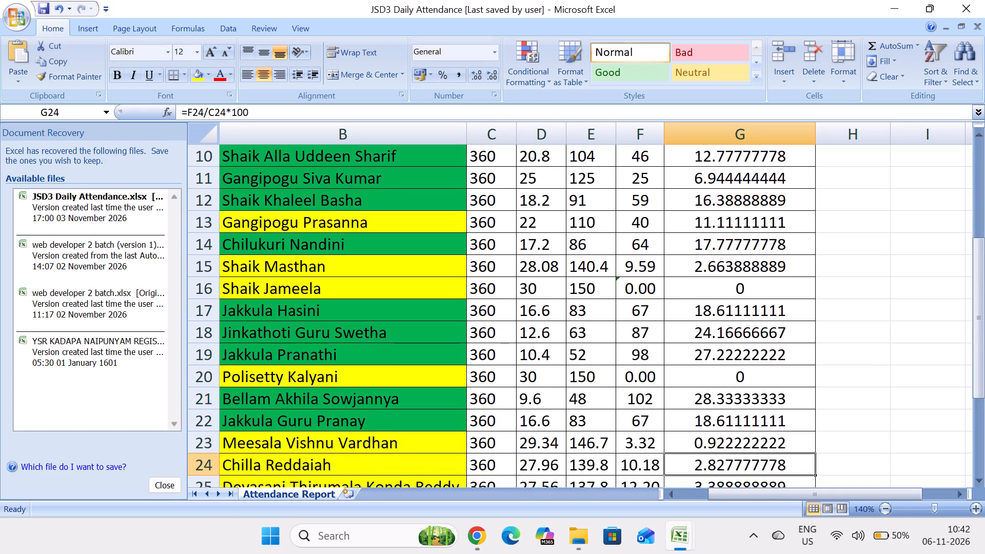
{"action": "key", "text": "Down"}
{"action": "key", "text": "Down"}
{"action": "key", "text": "Down"}
{"action": "key", "text": "Down"}
{"action": "key", "text": "Down"}
{"action": "key", "text": "Down"}
{"action": "key", "text": "Down"}
{"action": "key", "text": "Down"}
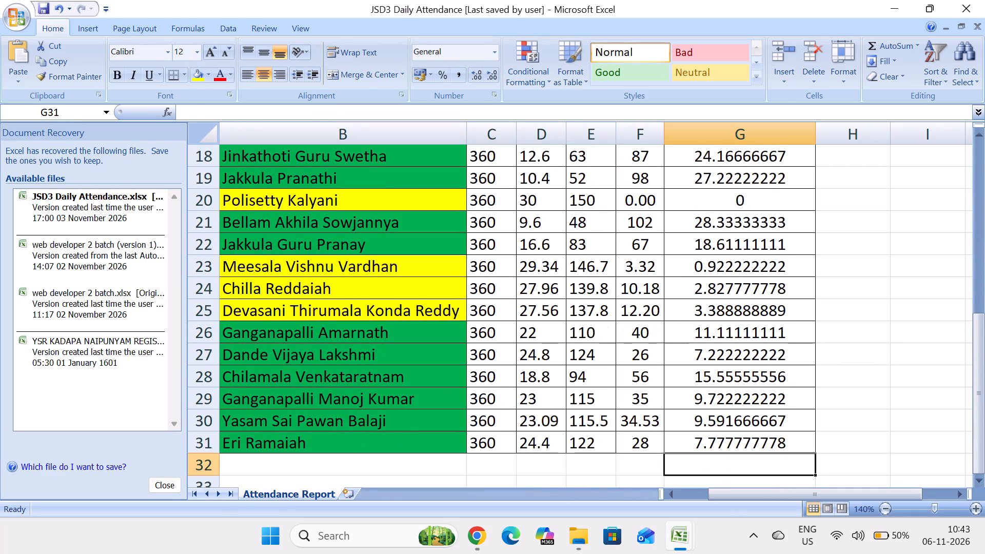
{"action": "key", "text": "Up"}
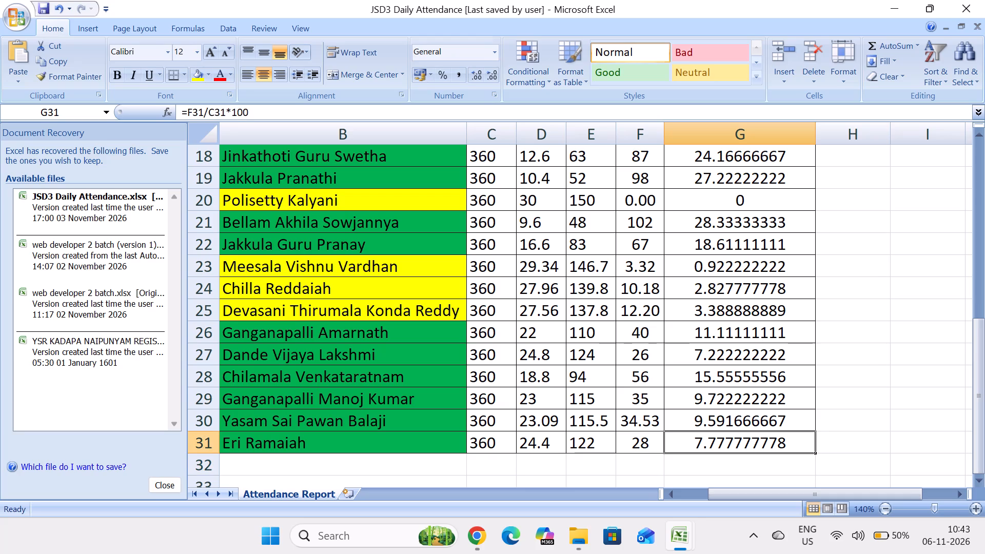
{"action": "key", "text": "Up"}
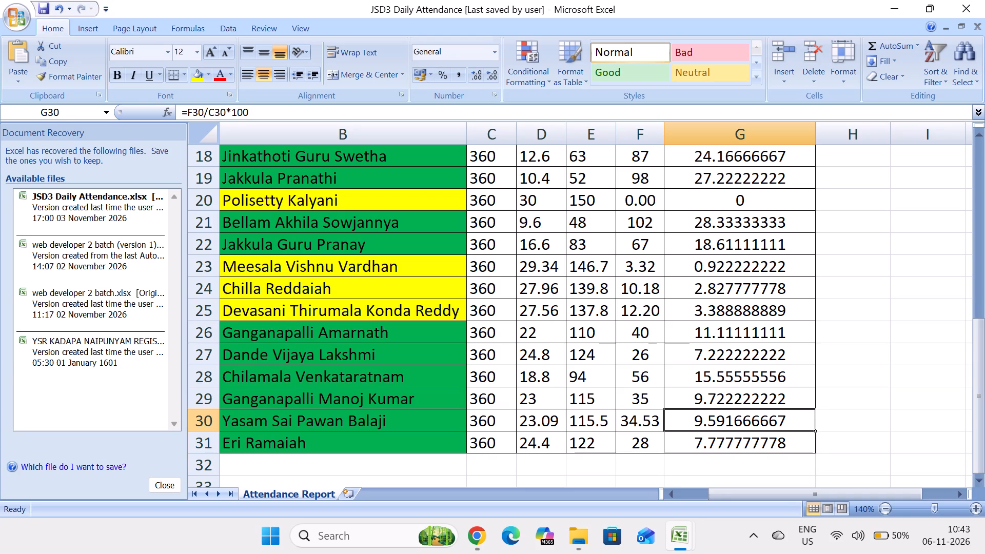
{"action": "key", "text": "Up"}
{"action": "key", "text": "Up"}
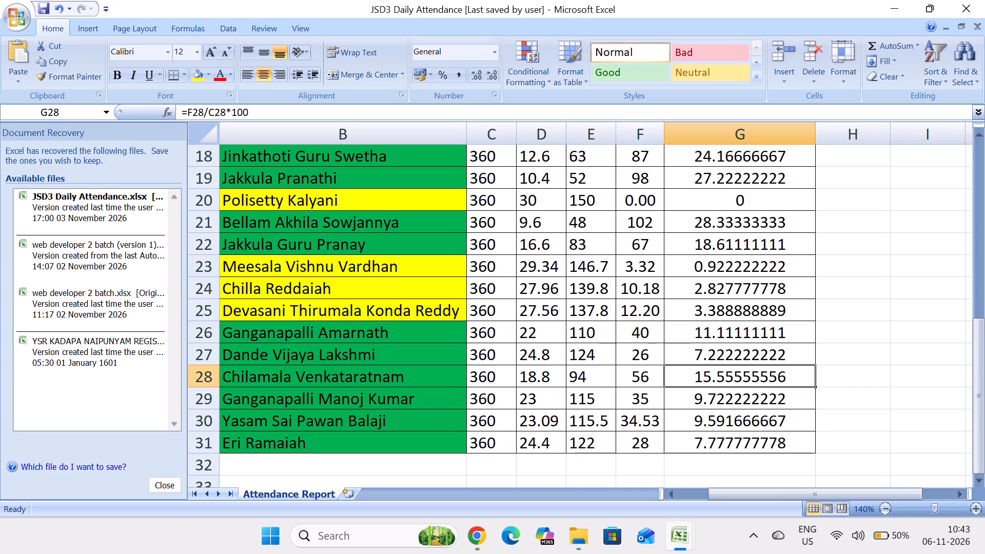
{"action": "key", "text": "Down"}
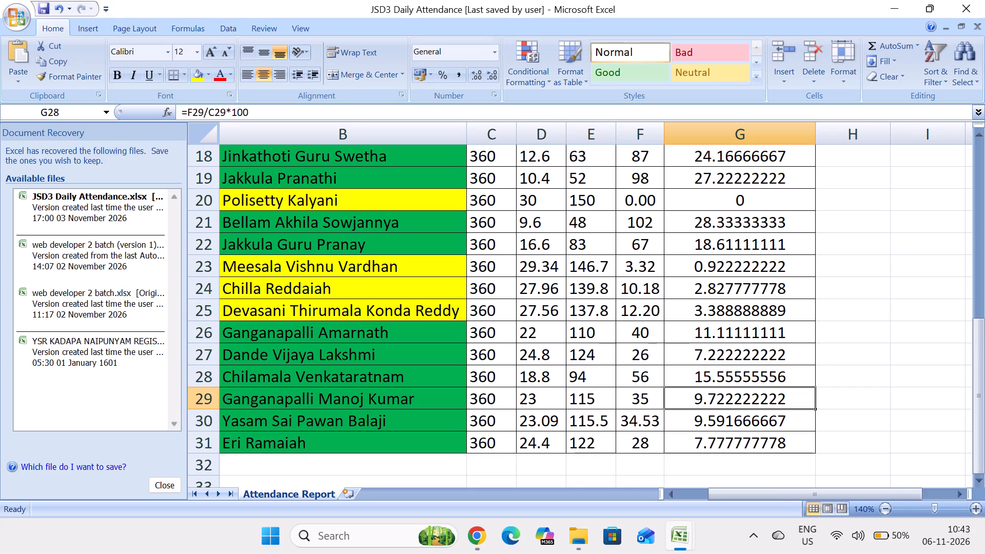
{"action": "key", "text": "Down"}
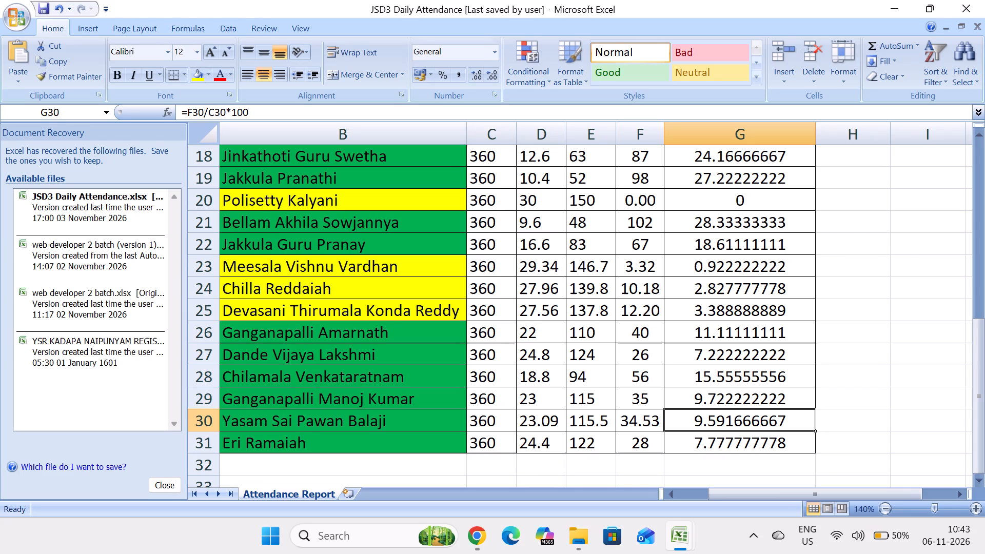
{"action": "key", "text": "Up"}
{"action": "key", "text": "Up"}
{"action": "key", "text": "Up"}
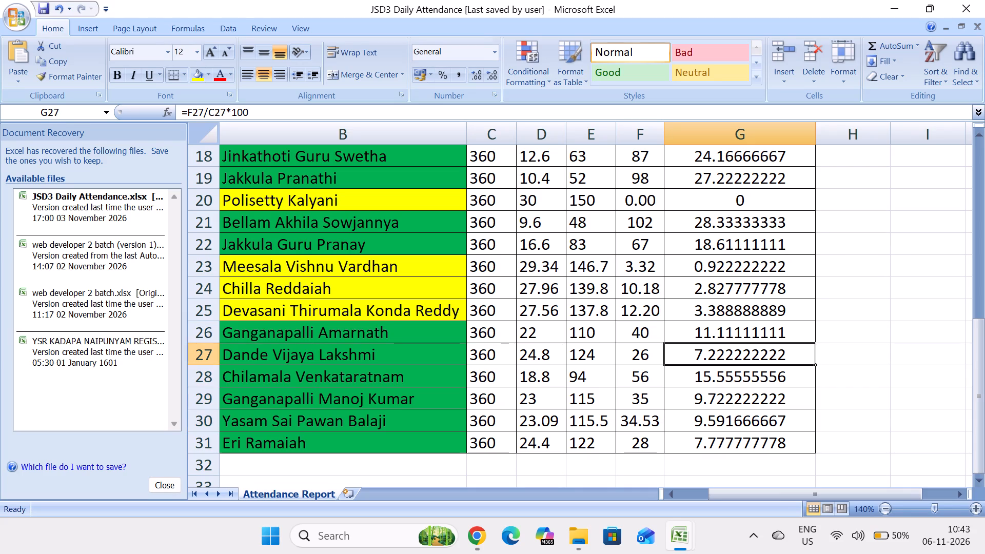
{"action": "key", "text": "Up"}
{"action": "key", "text": "Up"}
{"action": "key", "text": "Up"}
{"action": "key", "text": "Up"}
{"action": "key", "text": "Up"}
{"action": "key", "text": "Up"}
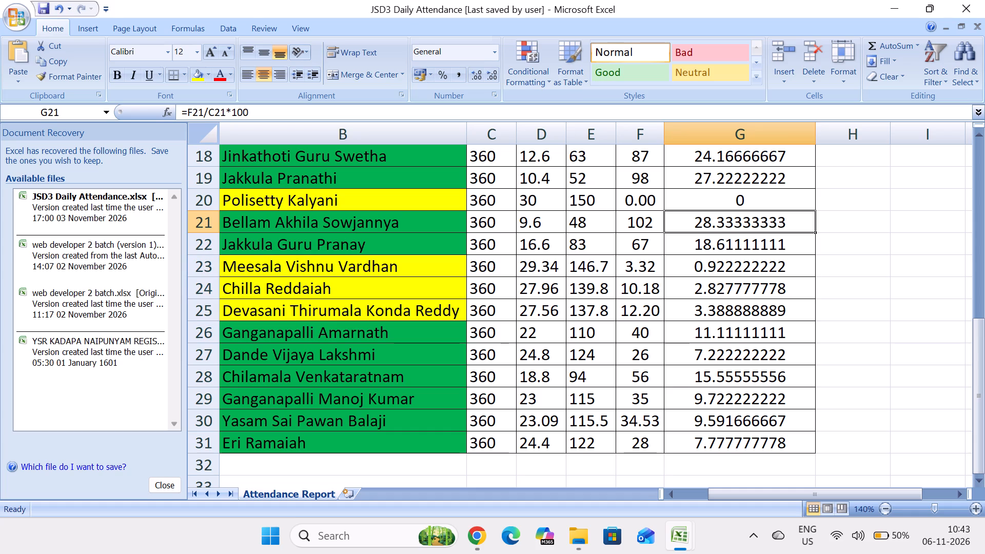
{"action": "key", "text": "Up"}
{"action": "key", "text": "Up"}
{"action": "key", "text": "Up"}
{"action": "key", "text": "Up"}
{"action": "key", "text": "Up"}
{"action": "key", "text": "Up"}
{"action": "key", "text": "Up"}
{"action": "key", "text": "Up"}
{"action": "key", "text": "Up"}
{"action": "key", "text": "Up"}
{"action": "key", "text": "Up"}
{"action": "key", "text": "Up"}
{"action": "key", "text": "Up"}
{"action": "key", "text": "Up"}
{"action": "key", "text": "Up"}
{"action": "key", "text": "Up"}
{"action": "key", "text": "Up"}
{"action": "key", "text": "Up"}
{"action": "key", "text": "Up"}
{"action": "key", "text": "Up"}
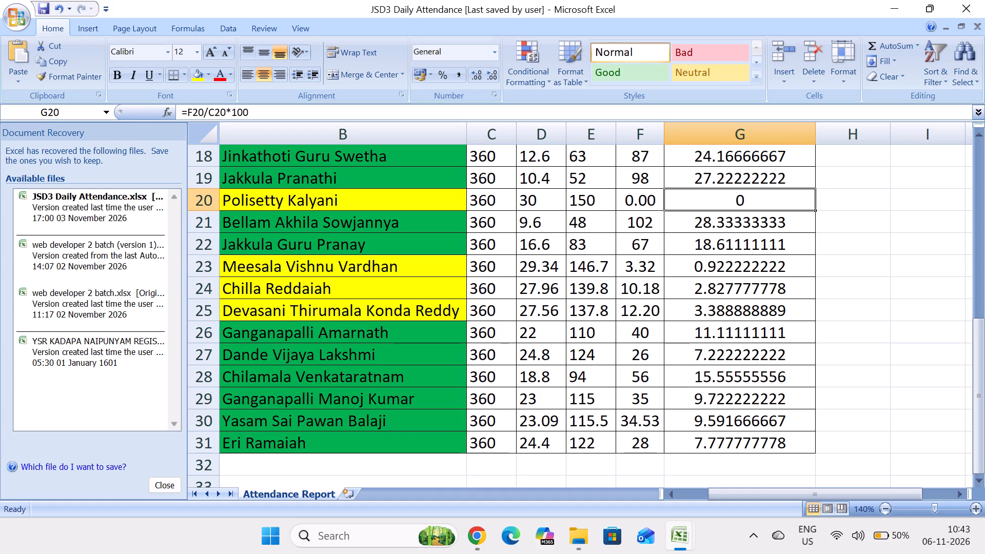
{"action": "key", "text": "Down"}
{"action": "key", "text": "Down"}
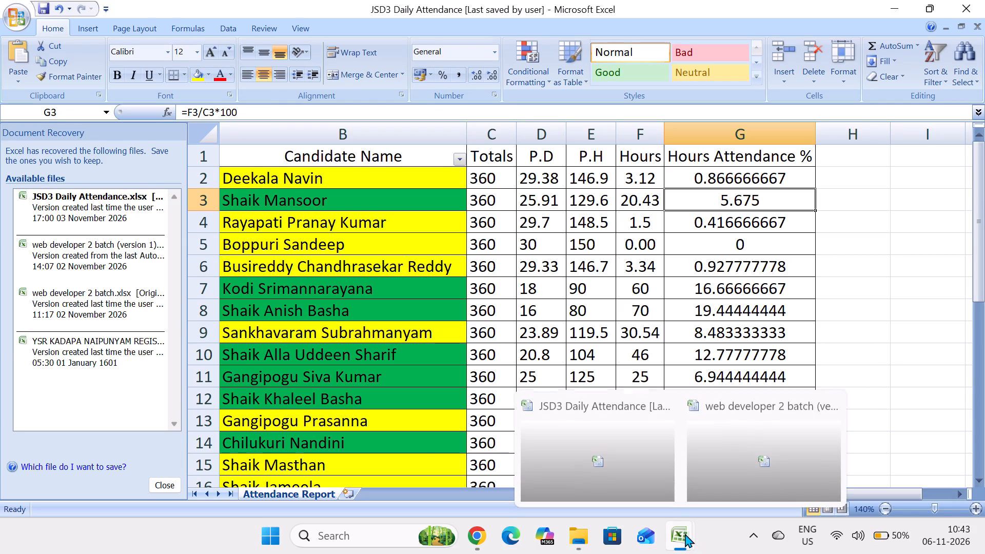
Switch to the web developer 2 batch workbook.
{"action": "left_click", "coordinate": [734, 484]}
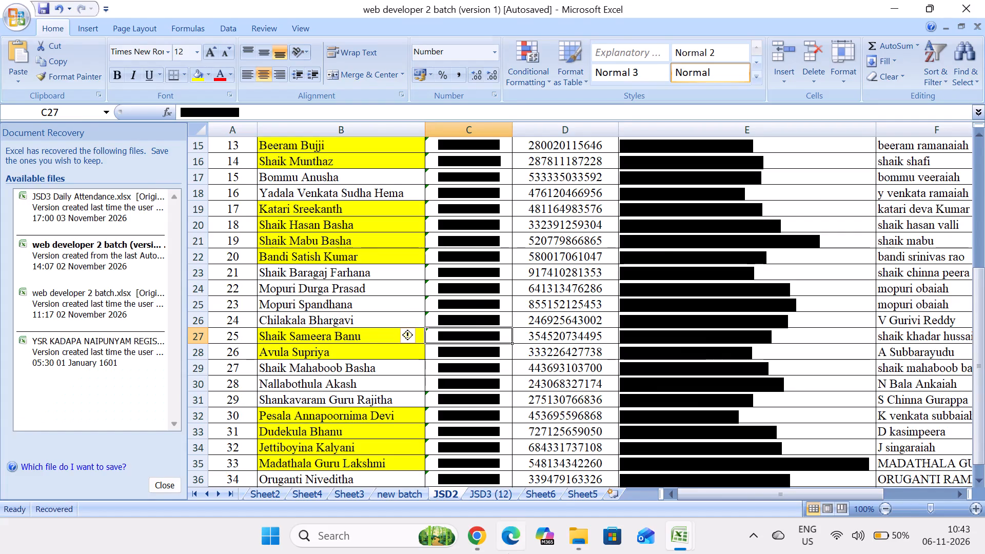
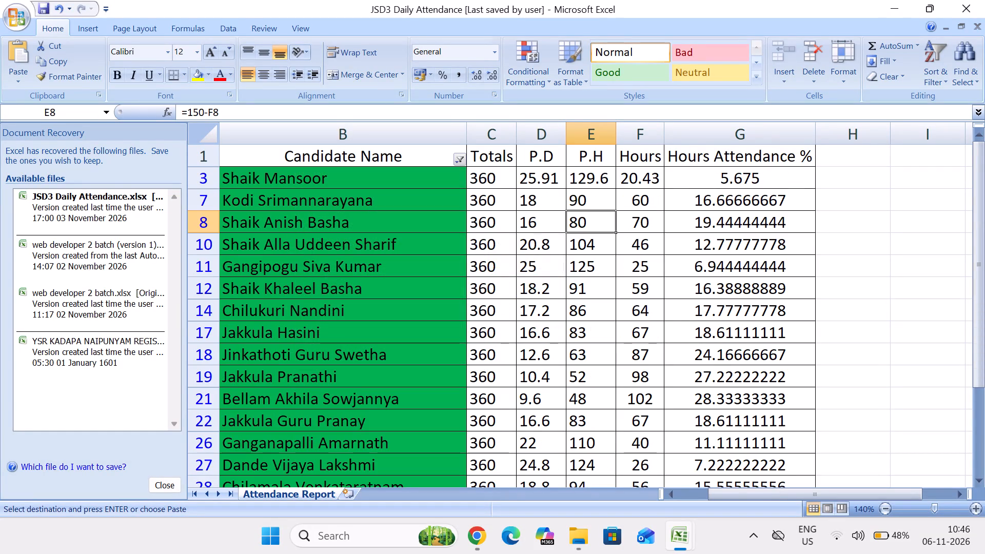
Review the Hours Attendance % values and formulas in column G of the filtered candidate list, from row 3 down to row 31.
{"action": "left_click", "coordinate": [625, 177]}
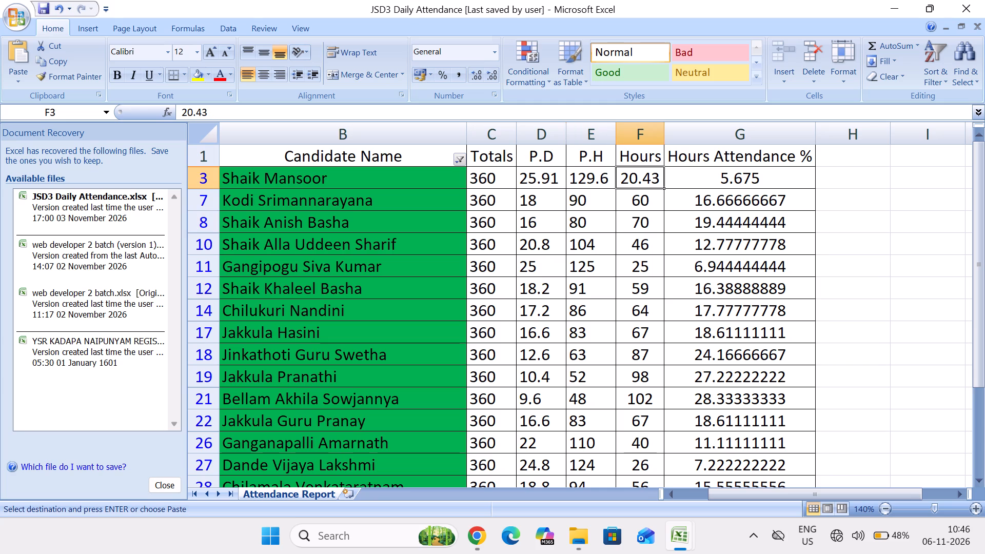
{"action": "key", "text": "Right"}
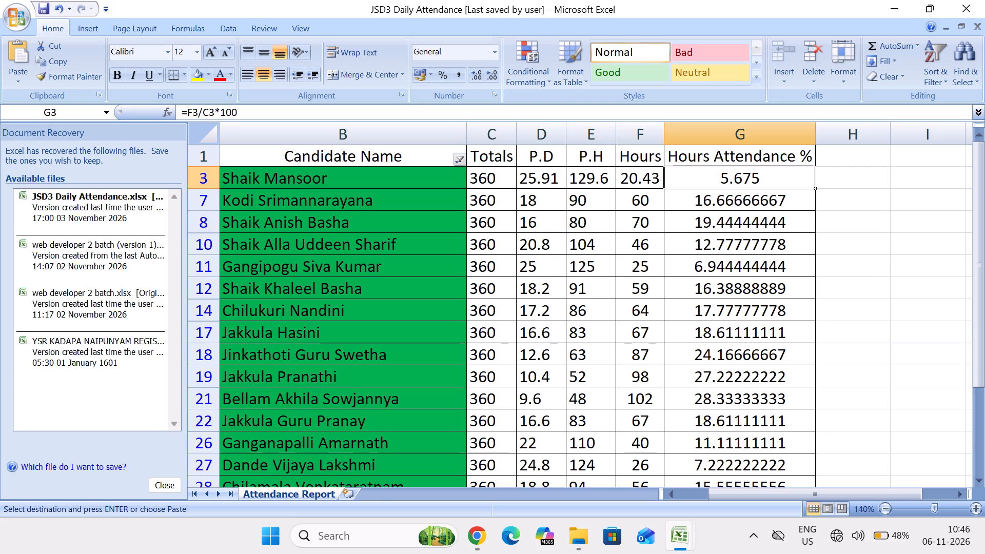
{"action": "key", "text": "Down"}
{"action": "key", "text": "Down"}
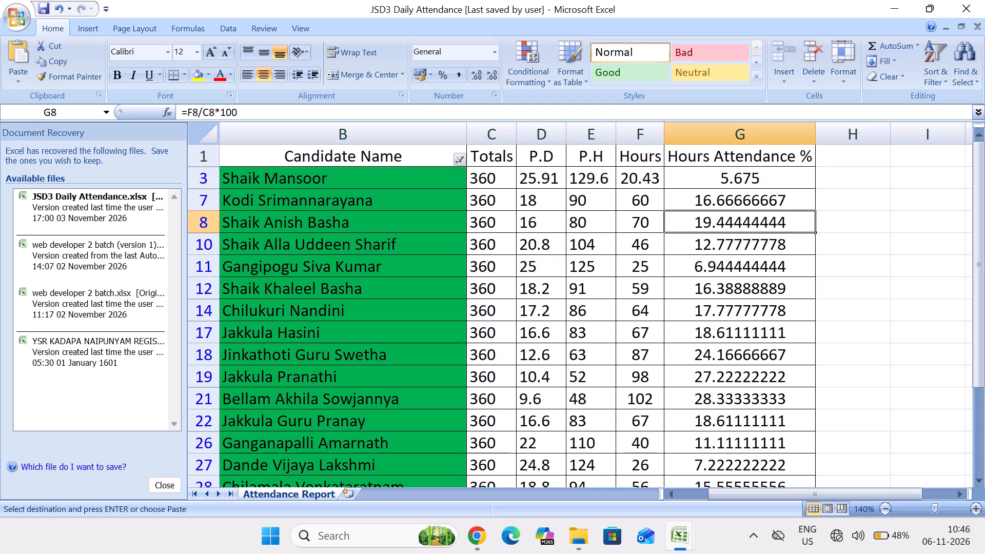
{"action": "key", "text": "Up"}
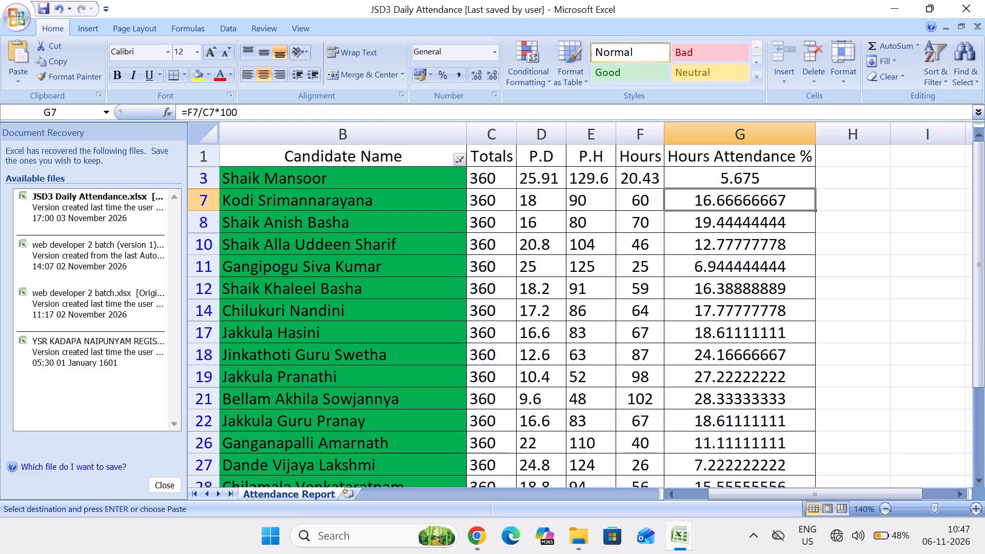
{"action": "key", "text": "Down"}
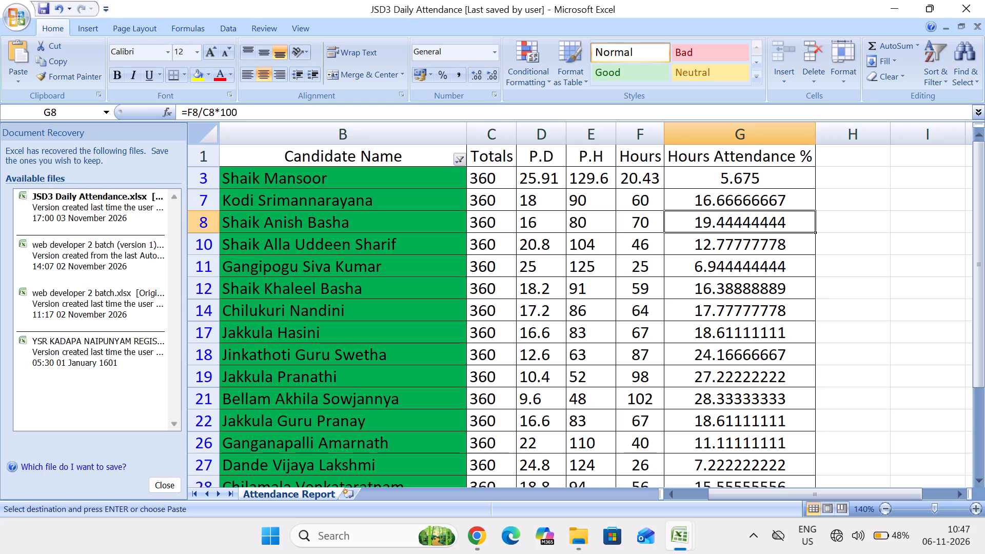
{"action": "key", "text": "Down"}
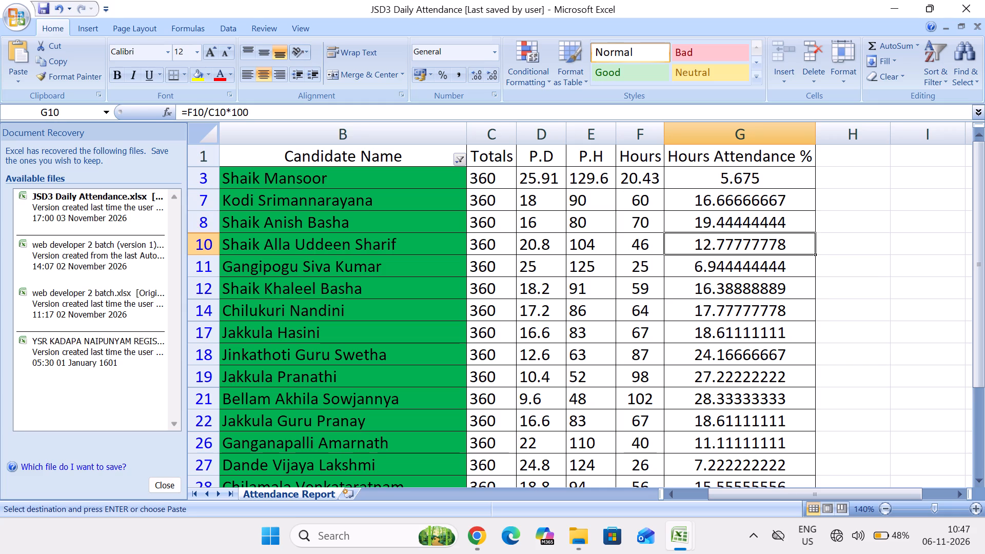
{"action": "key", "text": "Down"}
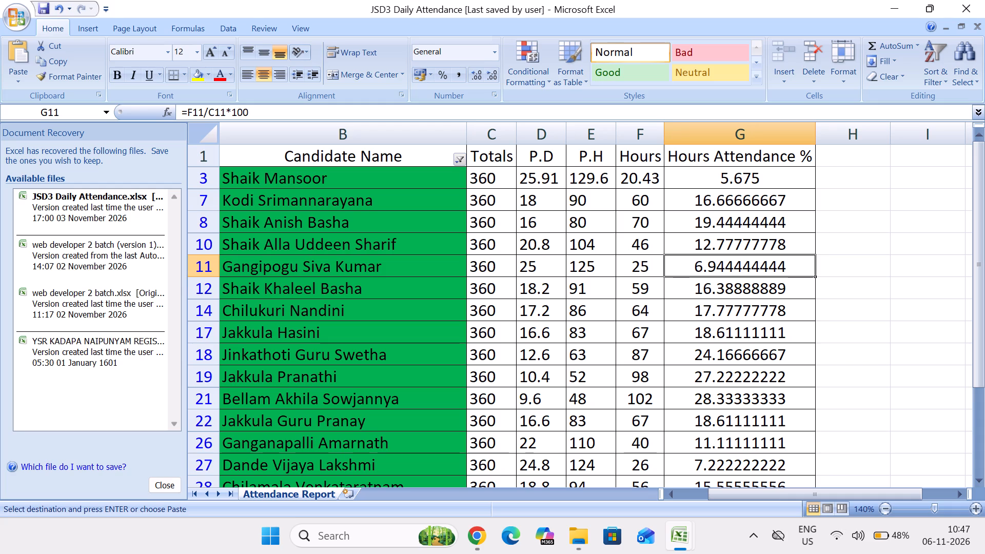
{"action": "key", "text": "Down"}
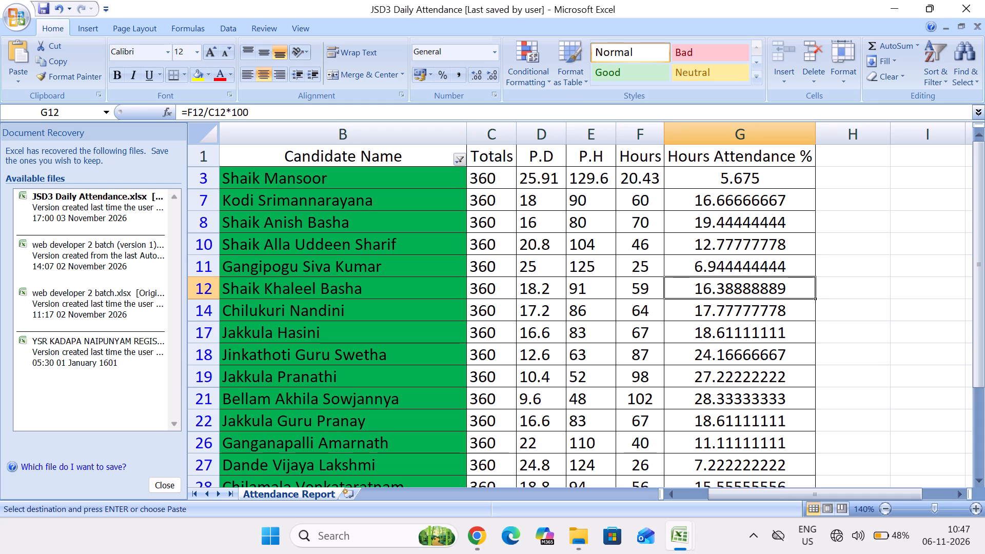
{"action": "key", "text": "Down"}
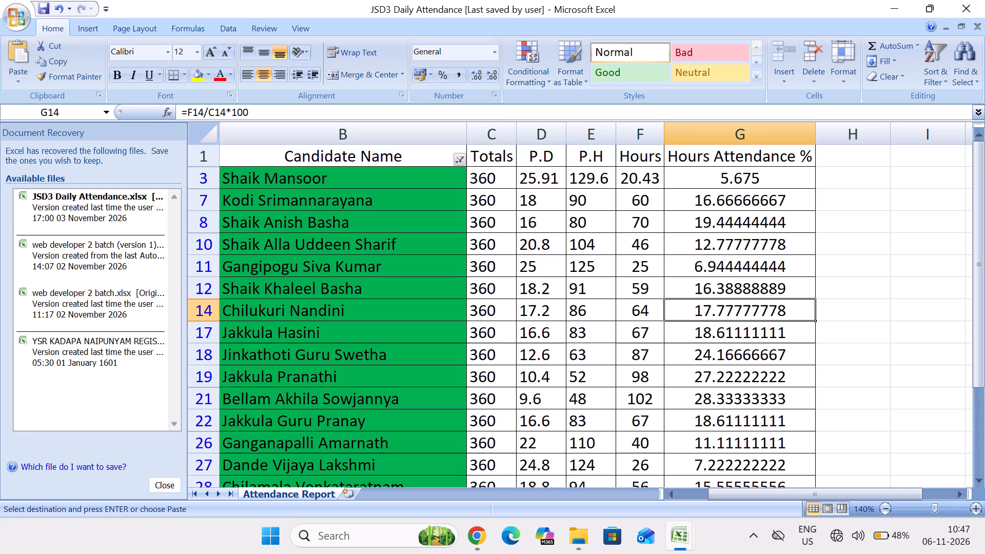
{"action": "key", "text": "Down"}
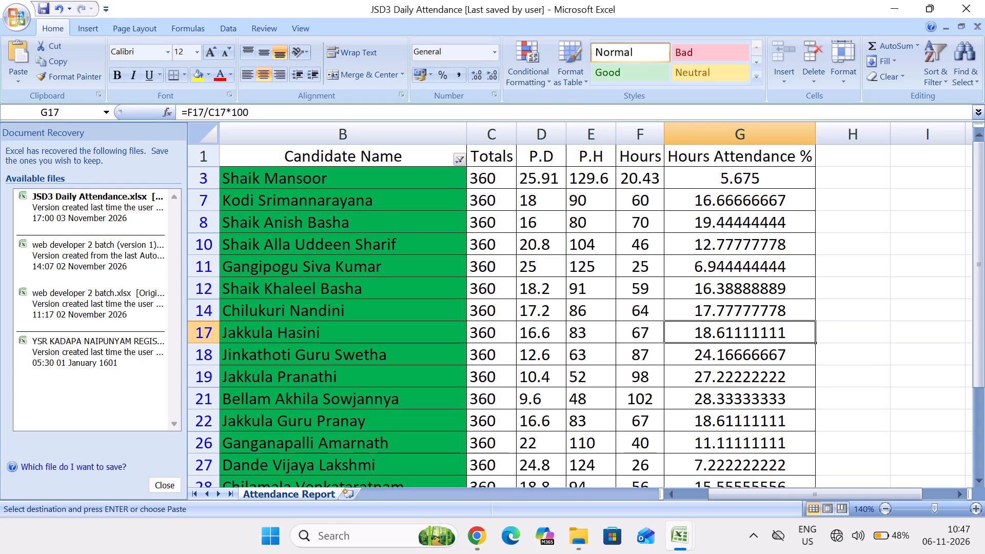
{"action": "key", "text": "Down"}
{"action": "key", "text": "Down"}
{"action": "key", "text": "Down"}
{"action": "key", "text": "Down"}
{"action": "key", "text": "Down"}
{"action": "key", "text": "Down"}
{"action": "key", "text": "Down"}
{"action": "key", "text": "Down"}
{"action": "key", "text": "Down"}
{"action": "key", "text": "Down"}
{"action": "key", "text": "Down"}
{"action": "key", "text": "Down"}
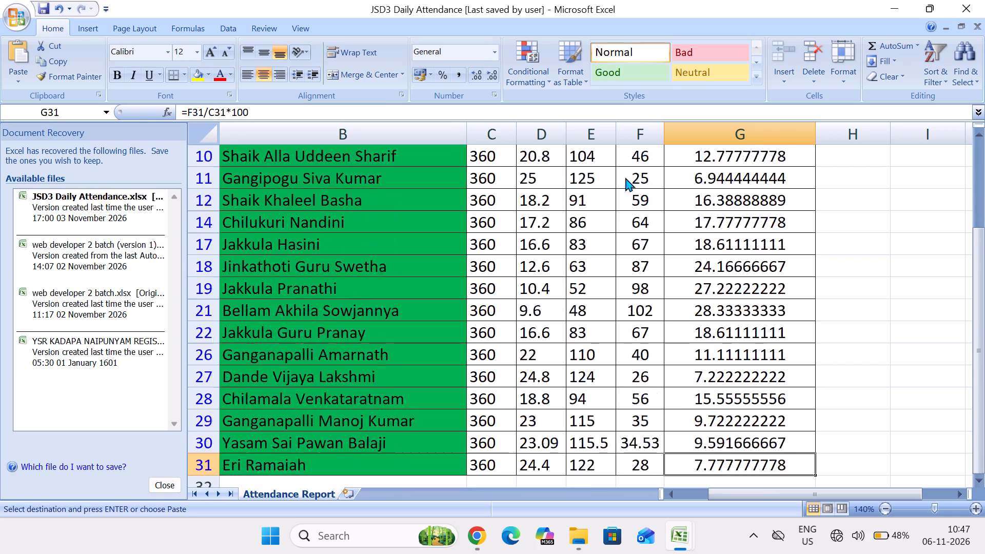
Recheck the Hours Attendance % column for the filtered candidates from row 31 back up to row 3.
{"action": "key", "text": "Up"}
{"action": "key", "text": "Up"}
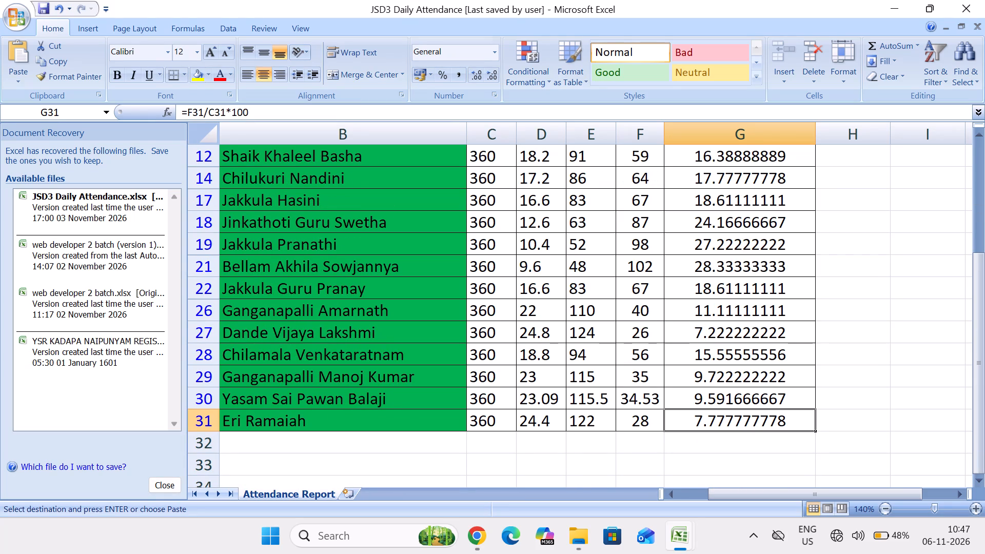
{"action": "key", "text": "Up"}
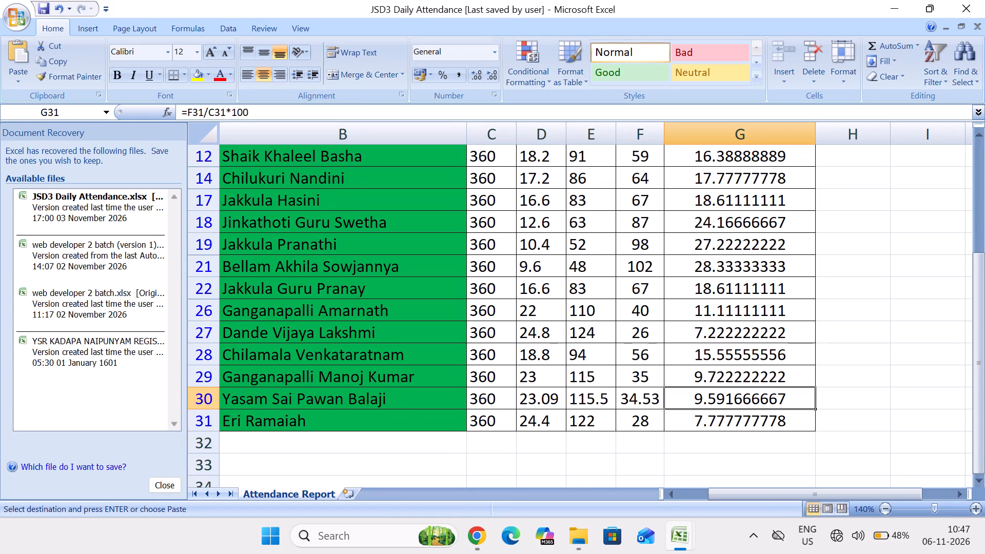
{"action": "key", "text": "Up"}
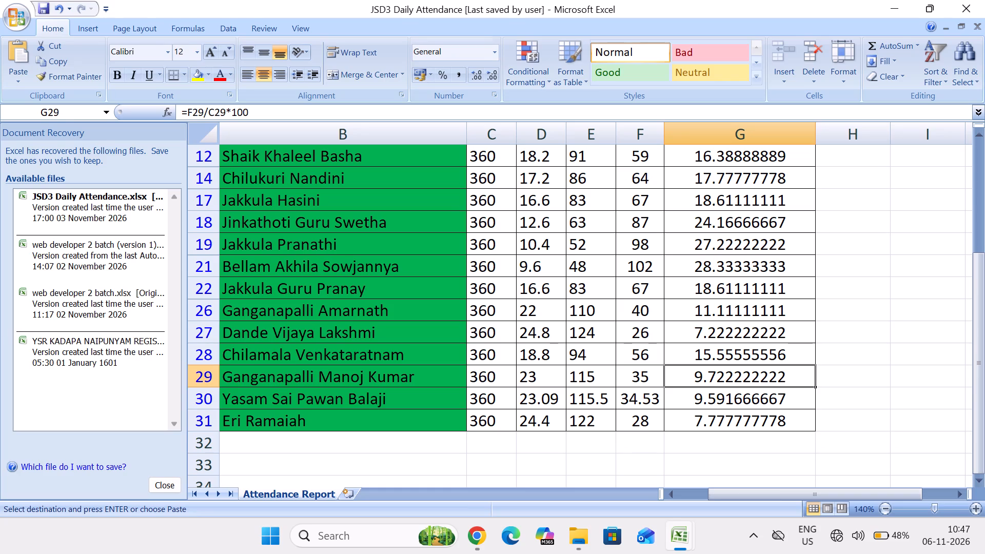
{"action": "key", "text": "Up"}
{"action": "key", "text": "Up"}
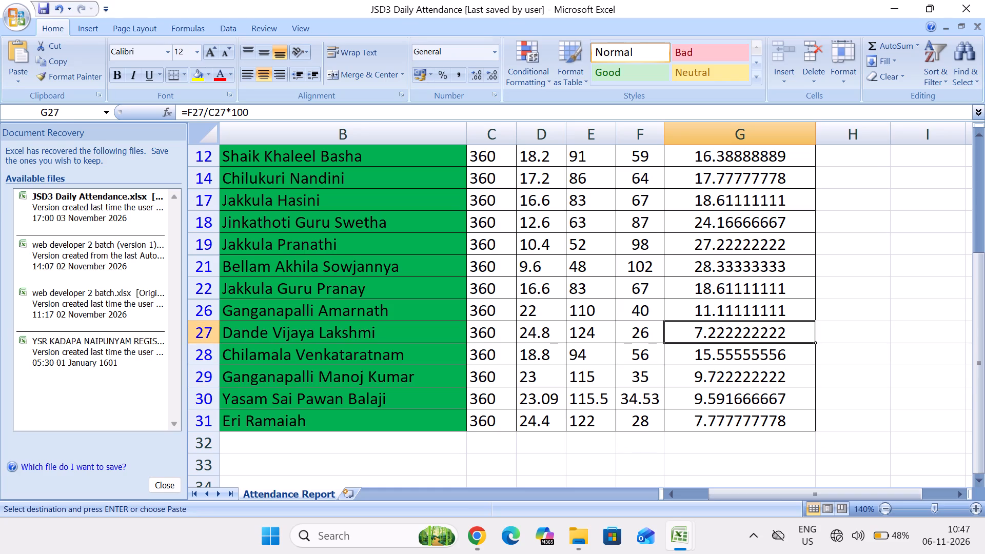
{"action": "key", "text": "Up"}
{"action": "key", "text": "Up"}
{"action": "key", "text": "Up"}
{"action": "key", "text": "Up"}
{"action": "key", "text": "Up"}
{"action": "key", "text": "Up"}
{"action": "key", "text": "Up"}
{"action": "key", "text": "Up"}
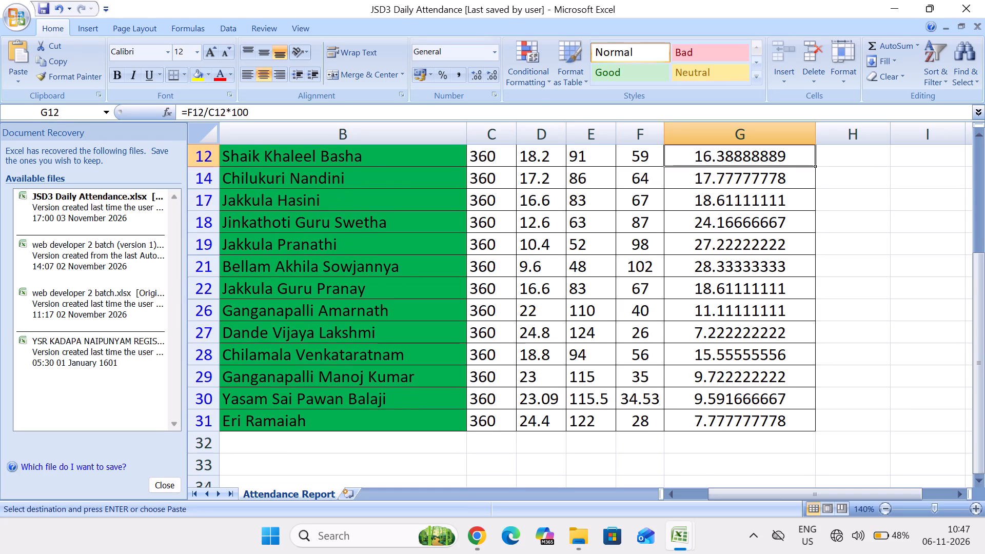
{"action": "key", "text": "Up"}
{"action": "key", "text": "Up"}
{"action": "key", "text": "Down"}
{"action": "key", "text": "Up"}
{"action": "key", "text": "Up"}
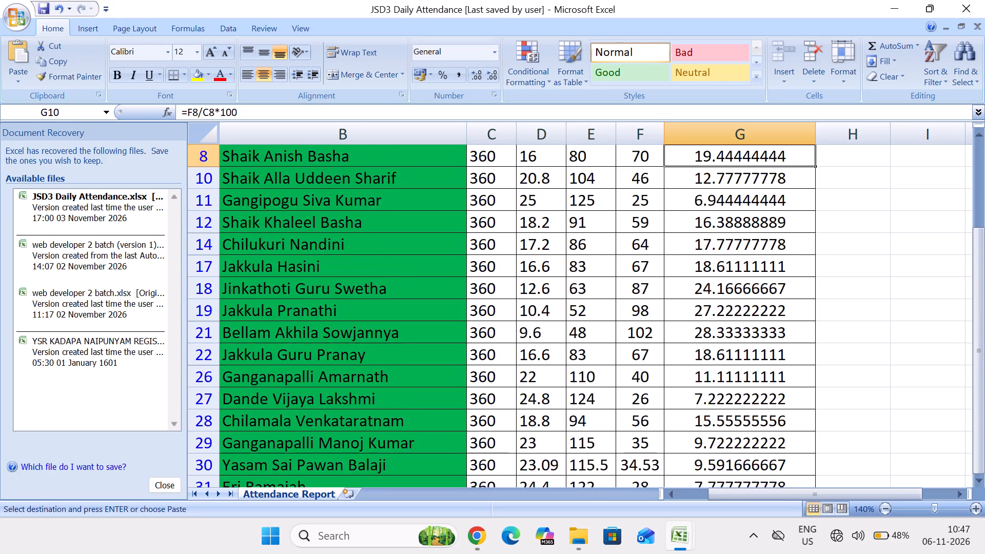
{"action": "key", "text": "Up"}
{"action": "key", "text": "Up"}
{"action": "key", "text": "Up"}
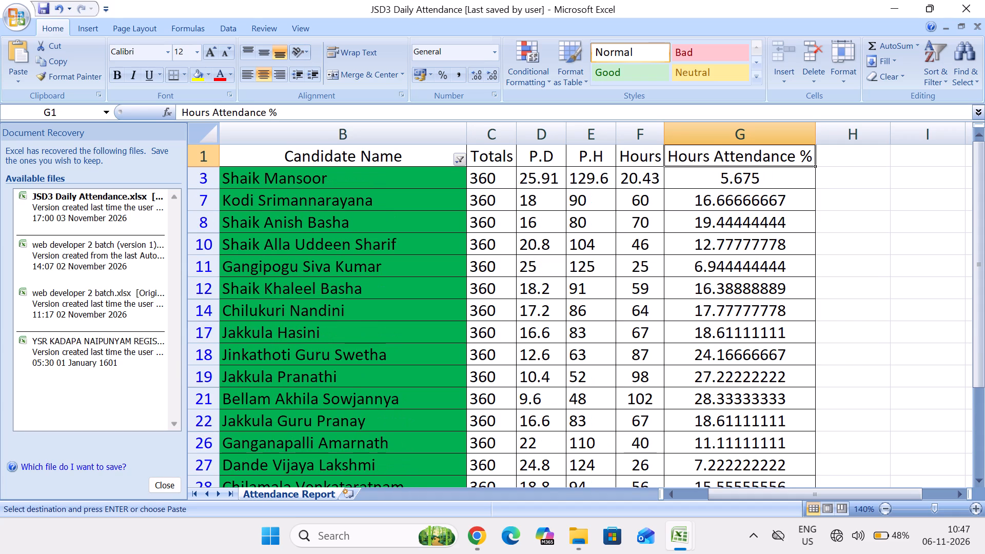
{"action": "key", "text": "Down"}
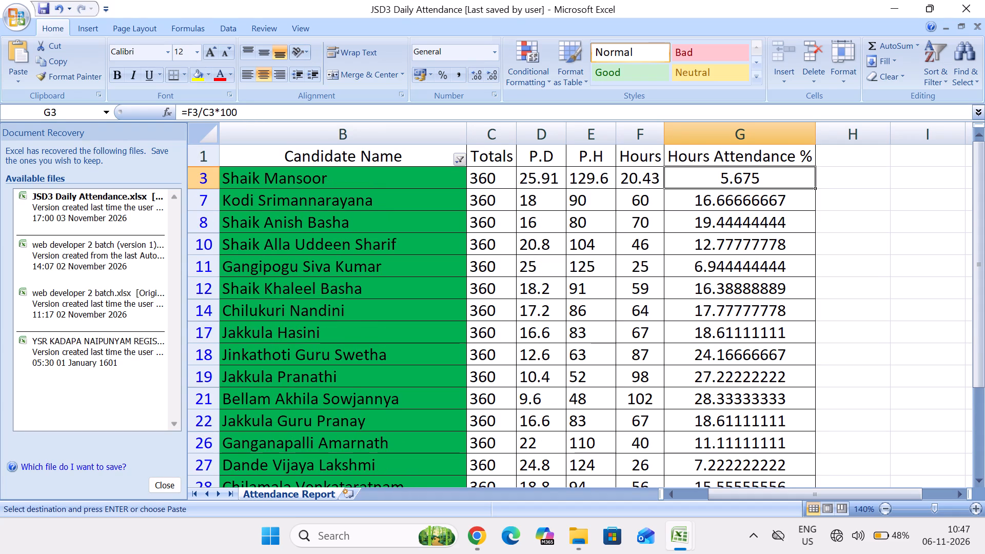
Review the Hours values in column F for the filtered candidates in rows 7 to 31.
{"action": "left_click", "coordinate": [641, 206]}
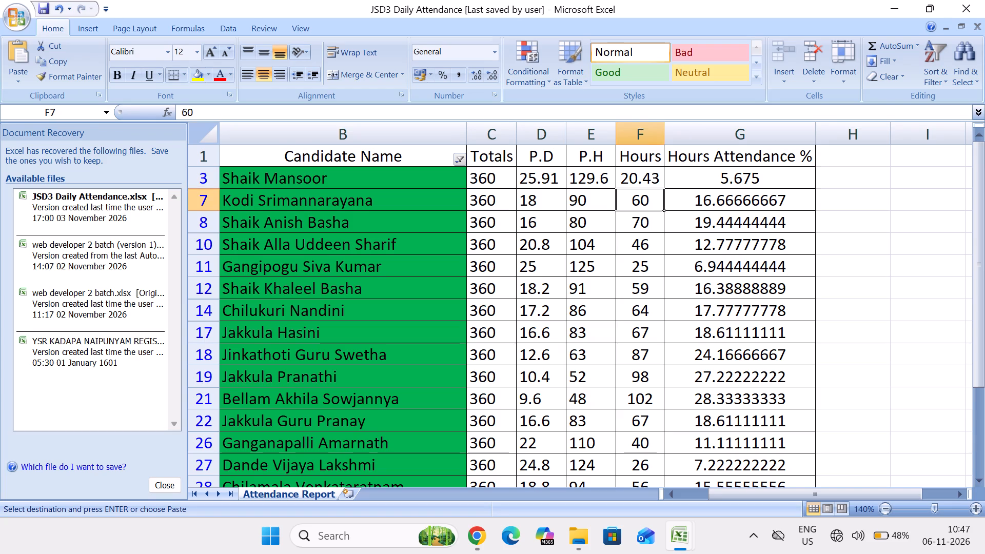
{"action": "left_click", "coordinate": [636, 254]}
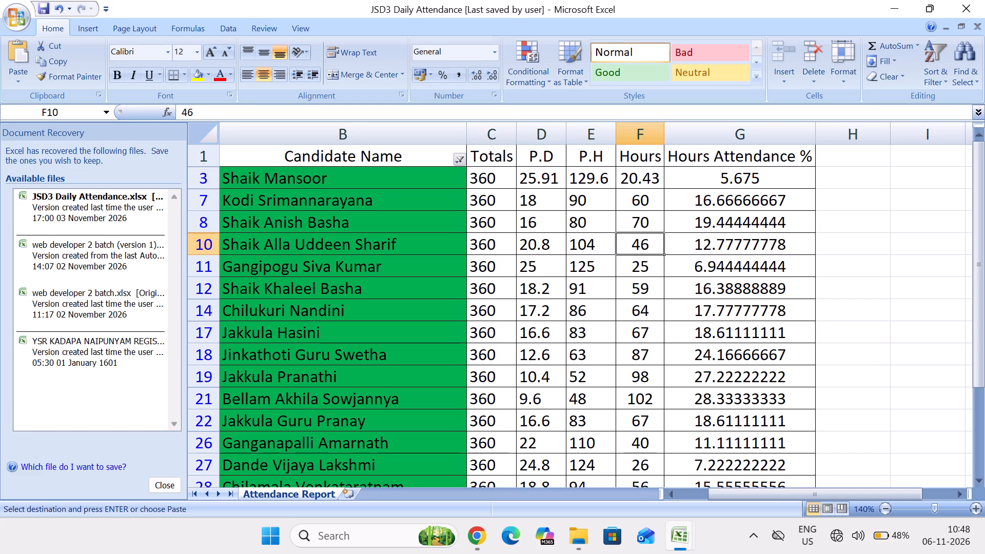
{"action": "key", "text": "Up"}
{"action": "key", "text": "Up"}
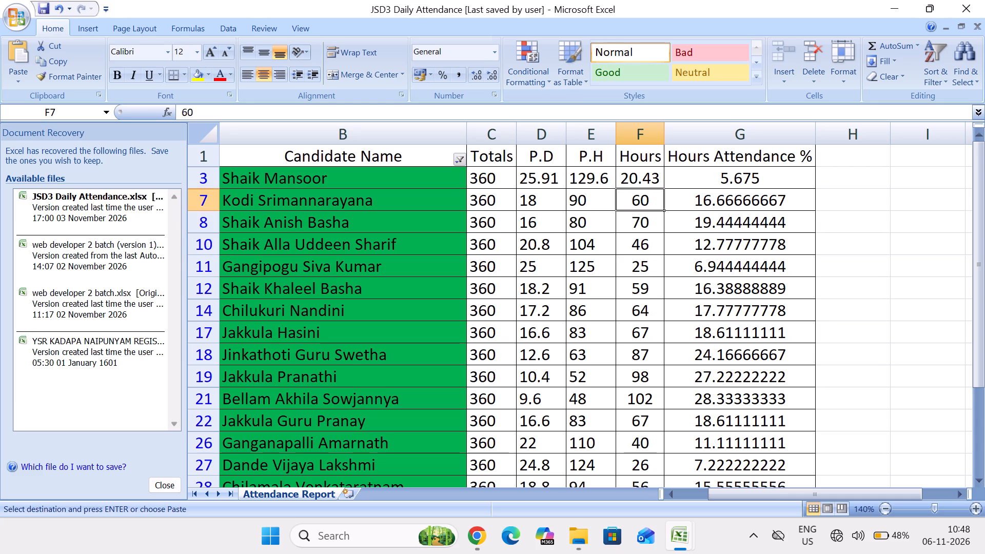
{"action": "key", "text": "Down"}
{"action": "key", "text": "Up"}
{"action": "key", "text": "Down"}
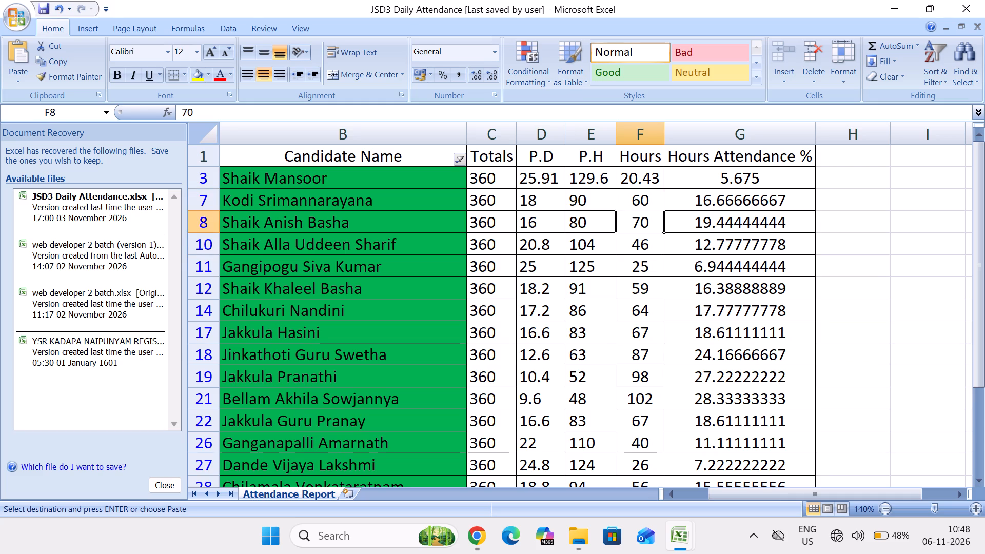
{"action": "key", "text": "Down"}
{"action": "key", "text": "Down"}
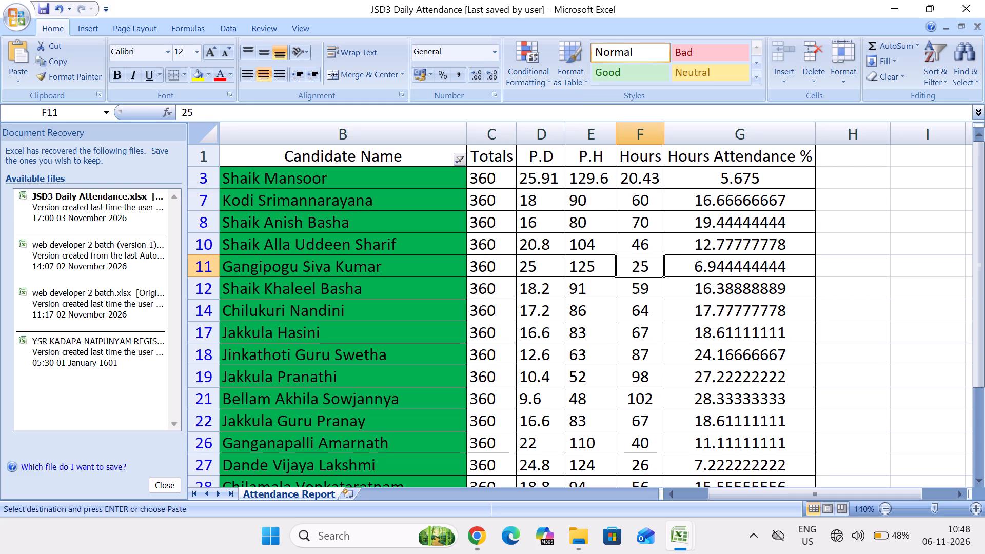
{"action": "key", "text": "Down"}
{"action": "key", "text": "Down"}
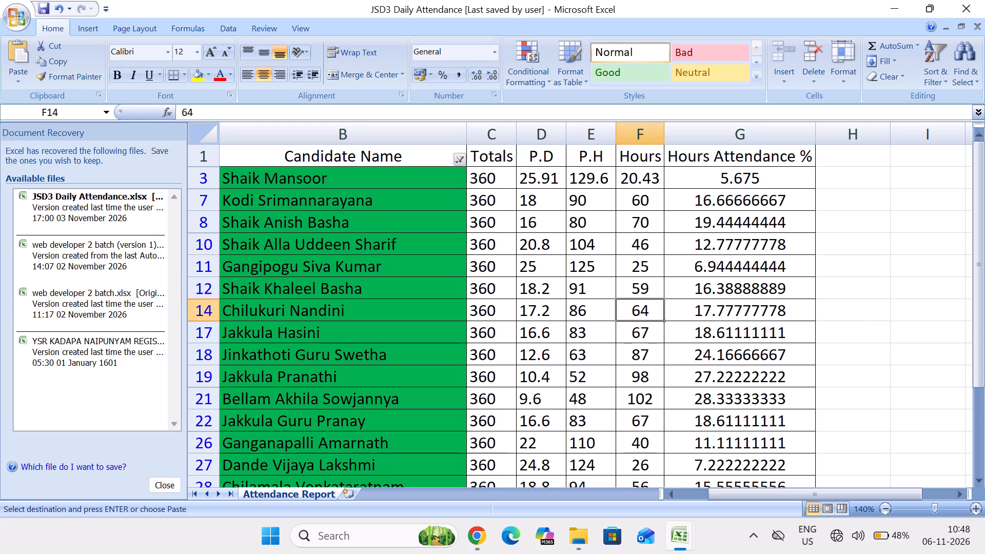
{"action": "key", "text": "Down"}
{"action": "key", "text": "Down"}
{"action": "key", "text": "Down"}
{"action": "key", "text": "Down"}
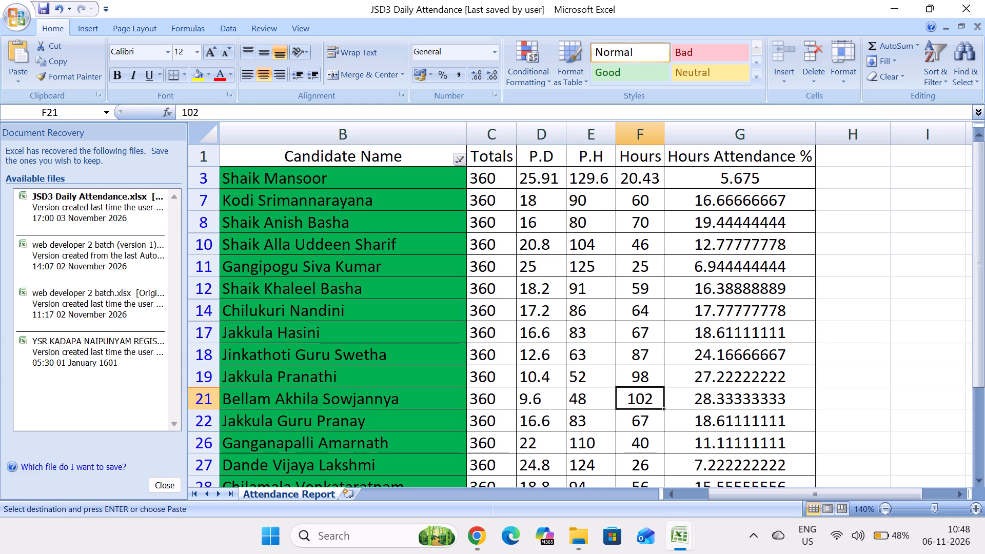
{"action": "key", "text": "Down"}
{"action": "key", "text": "Down"}
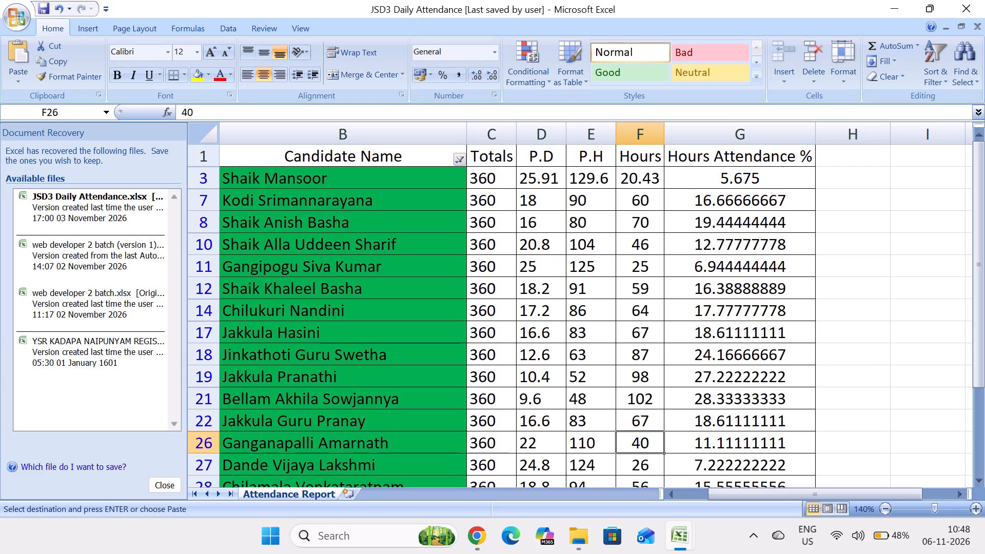
{"action": "key", "text": "Down"}
{"action": "key", "text": "Down"}
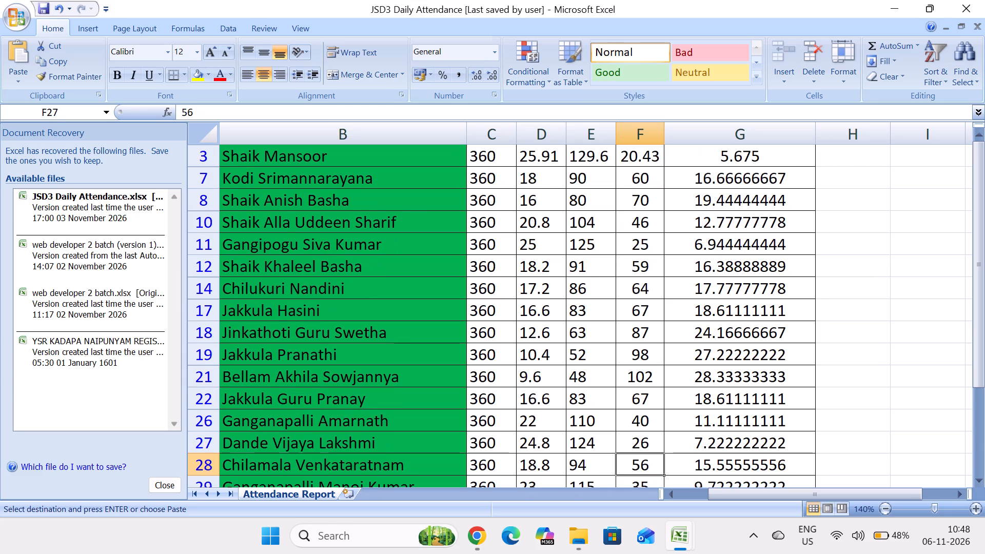
{"action": "key", "text": "Down"}
{"action": "key", "text": "Down"}
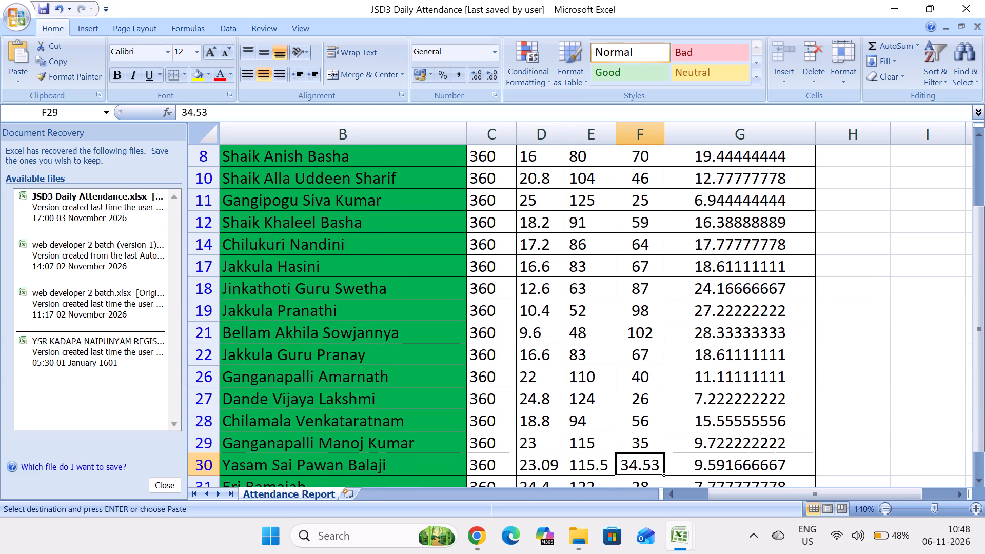
{"action": "key", "text": "Down"}
{"action": "key", "text": "Down"}
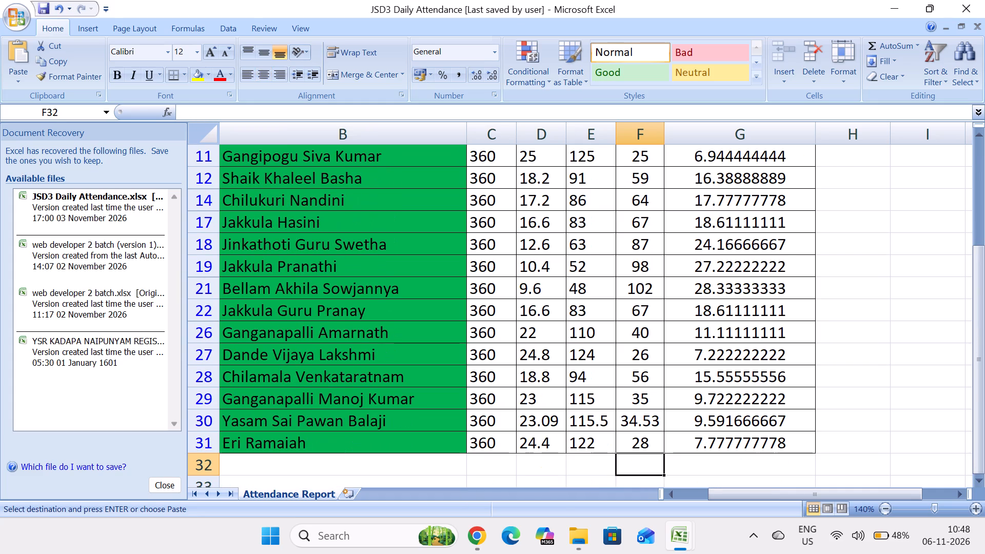
{"action": "key", "text": "Up"}
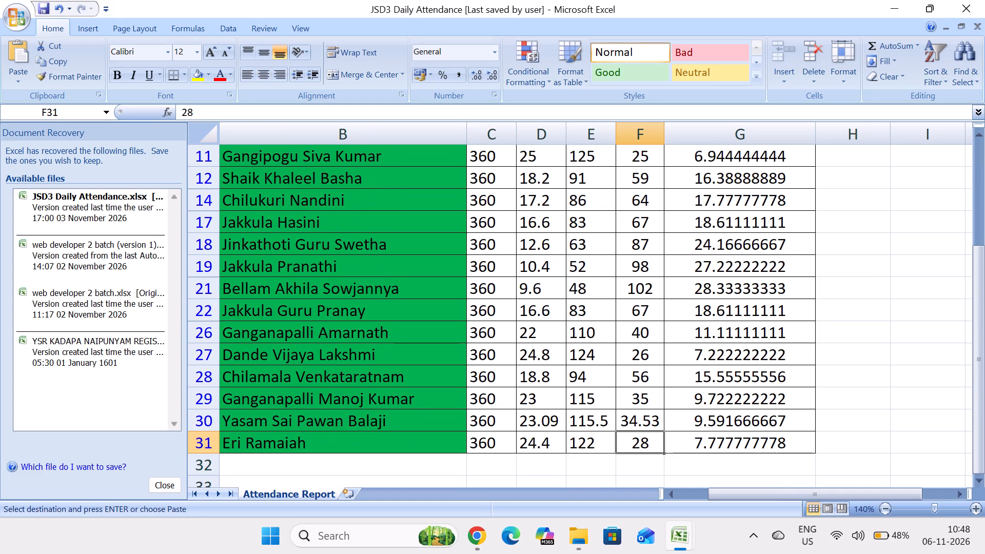
{"action": "key", "text": "Up"}
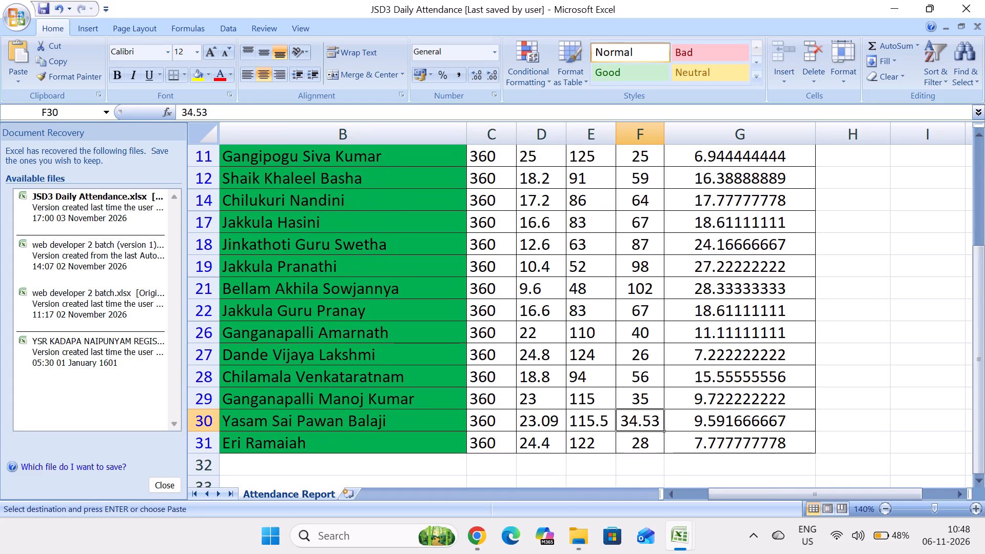
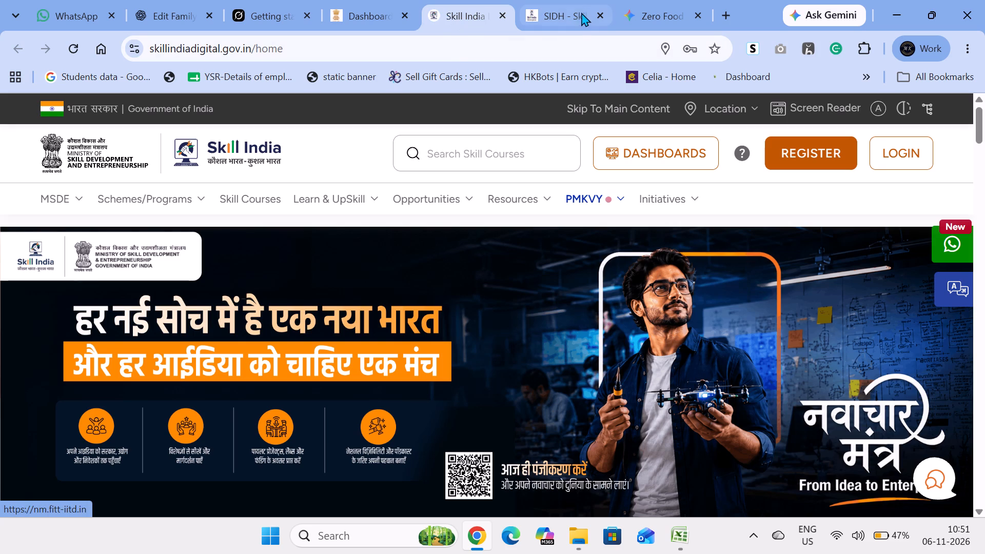
Glance over the candidates' attended hours on the Skill India Digital training centre page, serial numbers 25 to 30.
{"action": "left_click", "coordinate": [557, 6]}
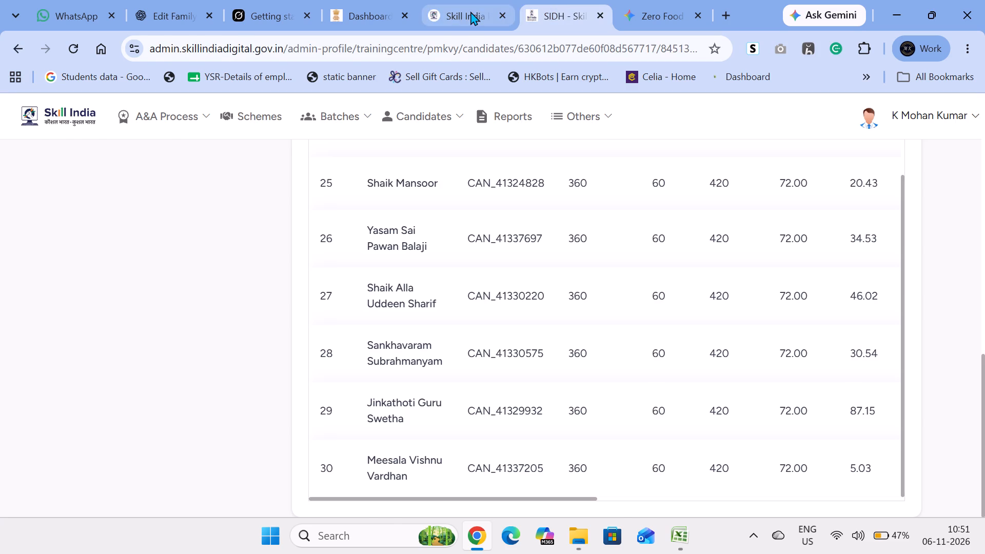
{"action": "left_click", "coordinate": [470, 11]}
{"action": "left_click", "coordinate": [543, 13]}
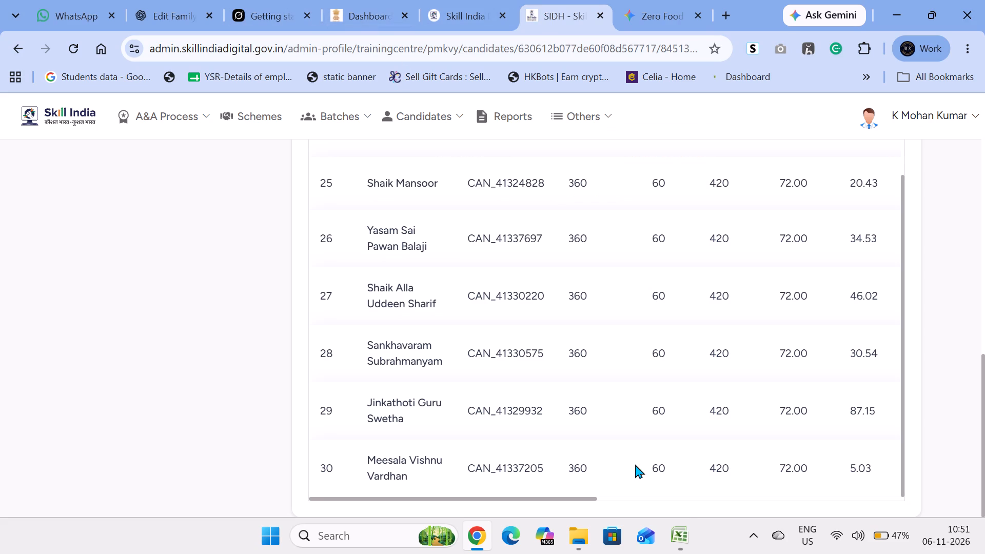
Return to the JSD3 Daily Attendance workbook and review the Hours values in column F from row 19 down to row 31.
{"action": "left_click", "coordinate": [607, 453]}
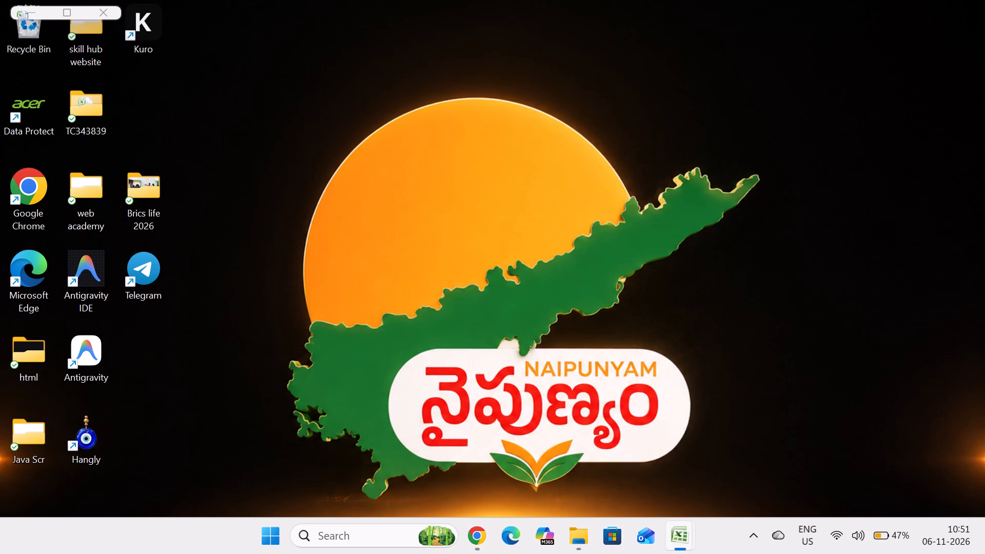
{"action": "left_click", "coordinate": [621, 324]}
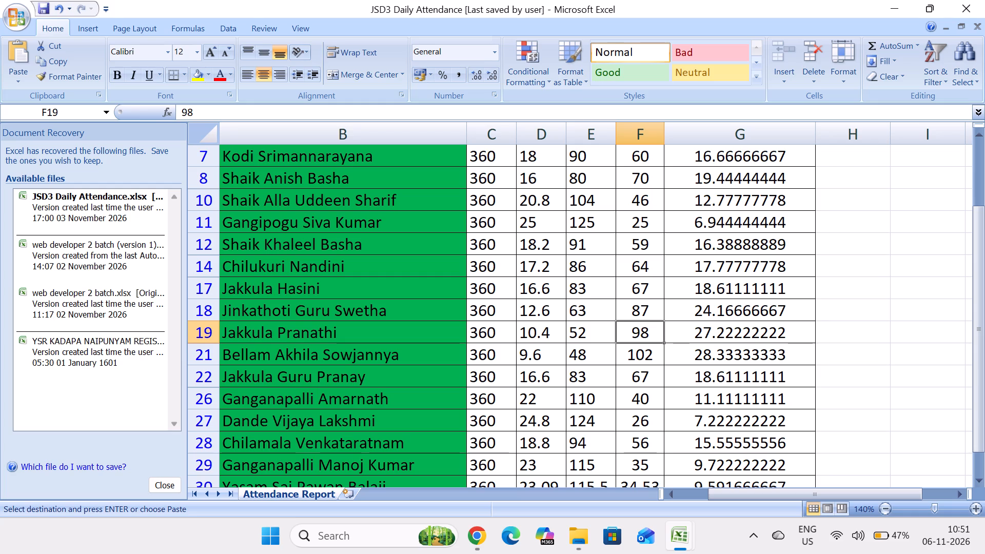
{"action": "key", "text": "Down"}
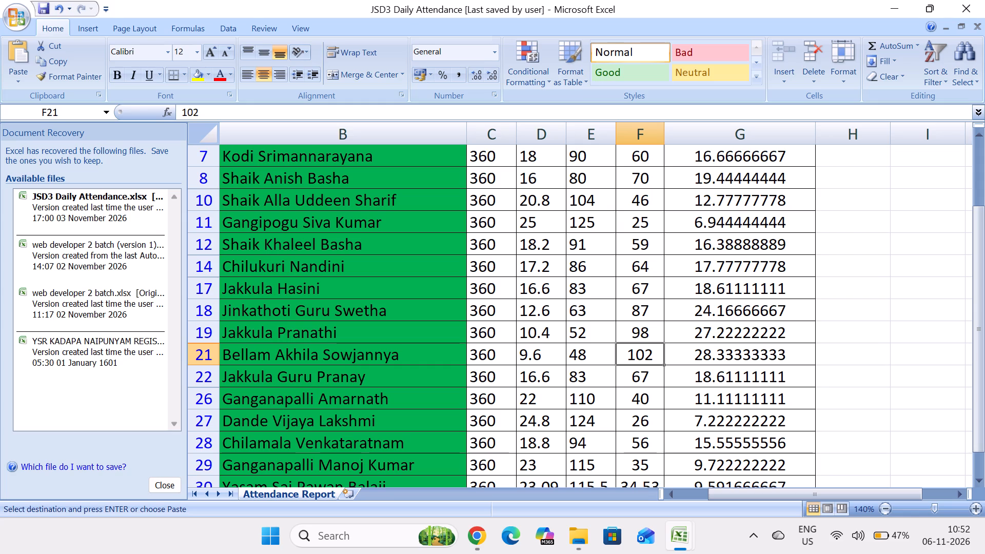
{"action": "key", "text": "Down"}
{"action": "key", "text": "Down"}
{"action": "key", "text": "Down"}
{"action": "key", "text": "Down"}
{"action": "key", "text": "Down"}
{"action": "key", "text": "Down"}
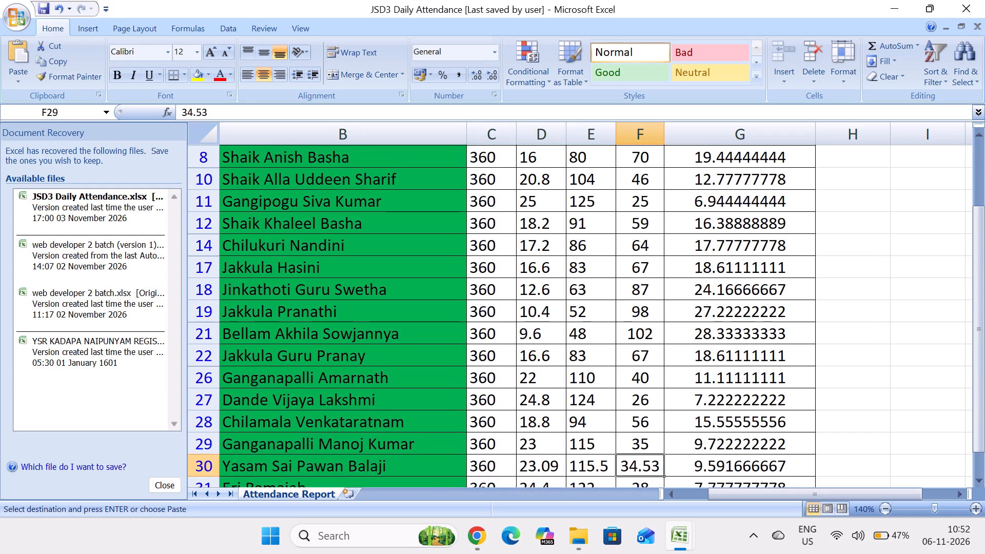
{"action": "key", "text": "Down"}
{"action": "key", "text": "Down"}
{"action": "key", "text": "Down"}
Recheck the Hours values in column F of the filtered candidates from row 31 back up to the header row.
{"action": "key", "text": "Up"}
{"action": "key", "text": "Up"}
{"action": "key", "text": "Up"}
{"action": "key", "text": "Up"}
{"action": "key", "text": "Up"}
{"action": "key", "text": "Up"}
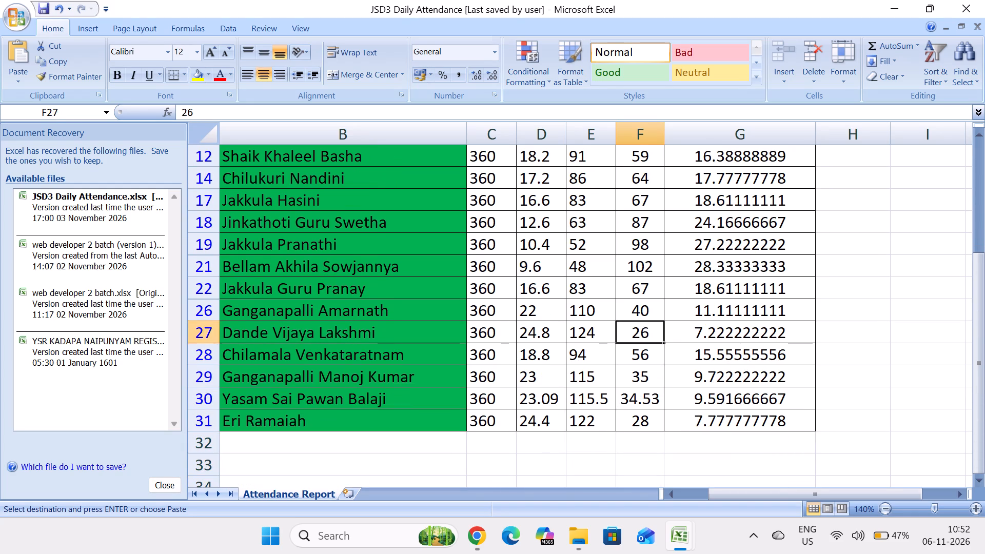
{"action": "key", "text": "Up"}
{"action": "key", "text": "Up"}
{"action": "key", "text": "Up"}
{"action": "key", "text": "Up"}
{"action": "key", "text": "Up"}
{"action": "key", "text": "Up"}
{"action": "key", "text": "Up"}
{"action": "key", "text": "Up"}
{"action": "key", "text": "Up"}
{"action": "key", "text": "Up"}
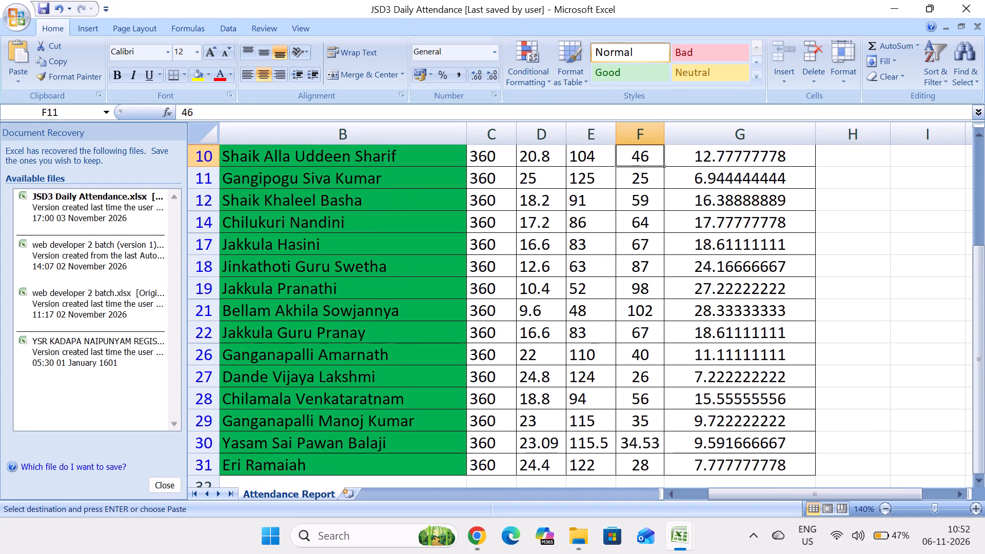
{"action": "key", "text": "Up"}
{"action": "key", "text": "Up"}
{"action": "key", "text": "Up"}
{"action": "key", "text": "Up"}
{"action": "key", "text": "Up"}
{"action": "key", "text": "Up"}
Review the Hours values in column F of the filtered candidates down to row 18.
{"action": "key", "text": "Down"}
{"action": "key", "text": "Down"}
{"action": "key", "text": "Down"}
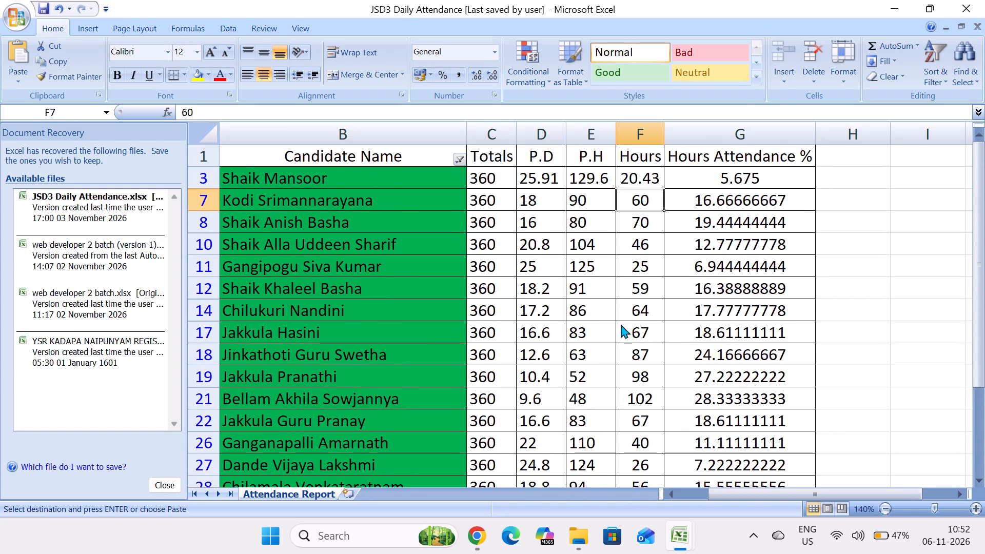
{"action": "key", "text": "Down"}
{"action": "key", "text": "Down"}
{"action": "key", "text": "Down"}
{"action": "key", "text": "Down"}
{"action": "key", "text": "Down"}
{"action": "key", "text": "Down"}
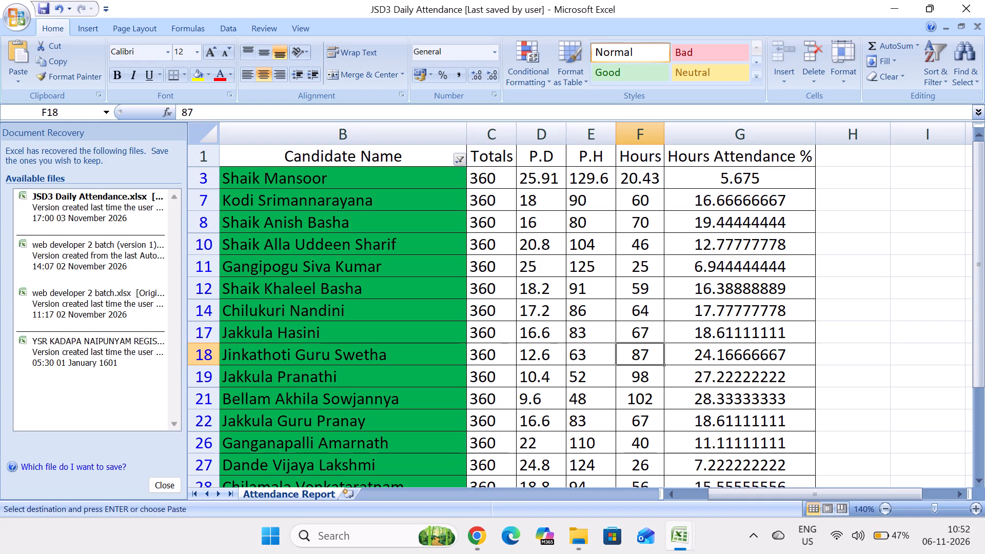
Filter the Candidate Name column by yellow cell colour and review the Hours values from row 16 up to row 6.
{"action": "left_click", "coordinate": [459, 156]}
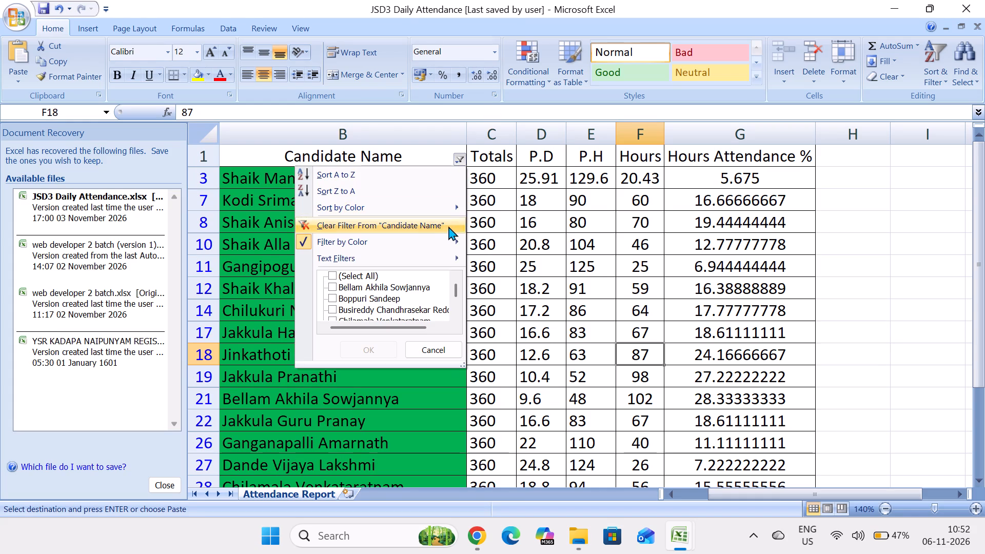
{"action": "left_click", "coordinate": [499, 256]}
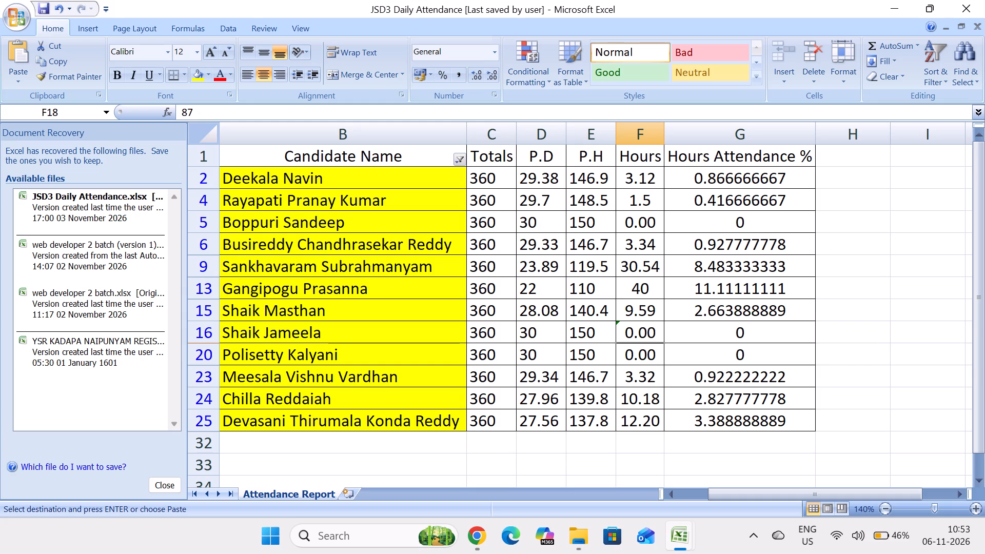
{"action": "key", "text": "Up"}
{"action": "key", "text": "Up"}
{"action": "key", "text": "Up"}
{"action": "key", "text": "Up"}
{"action": "key", "text": "Up"}
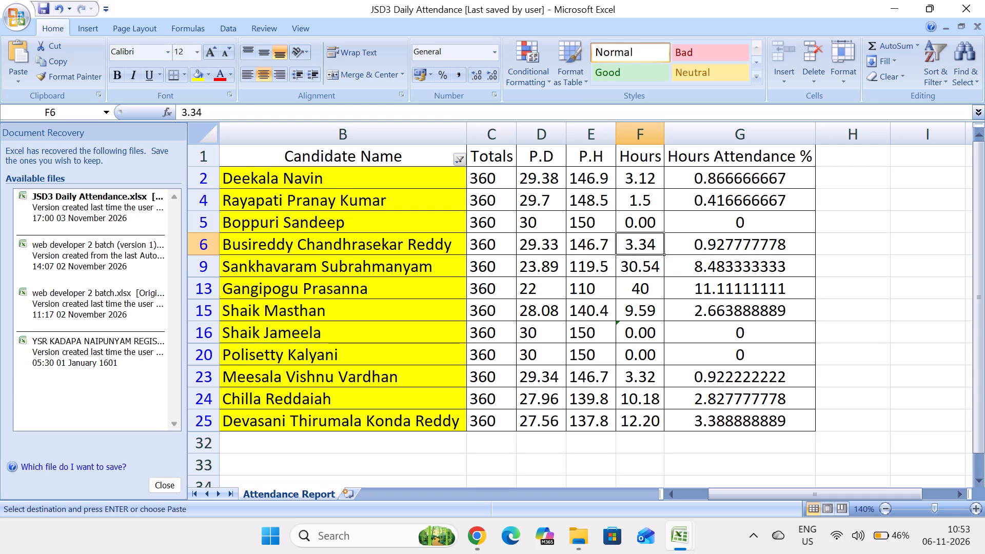
Filter the Candidate Name column by green cell colour and review the Hours values from row 3 down to row 22.
{"action": "left_click", "coordinate": [458, 161]}
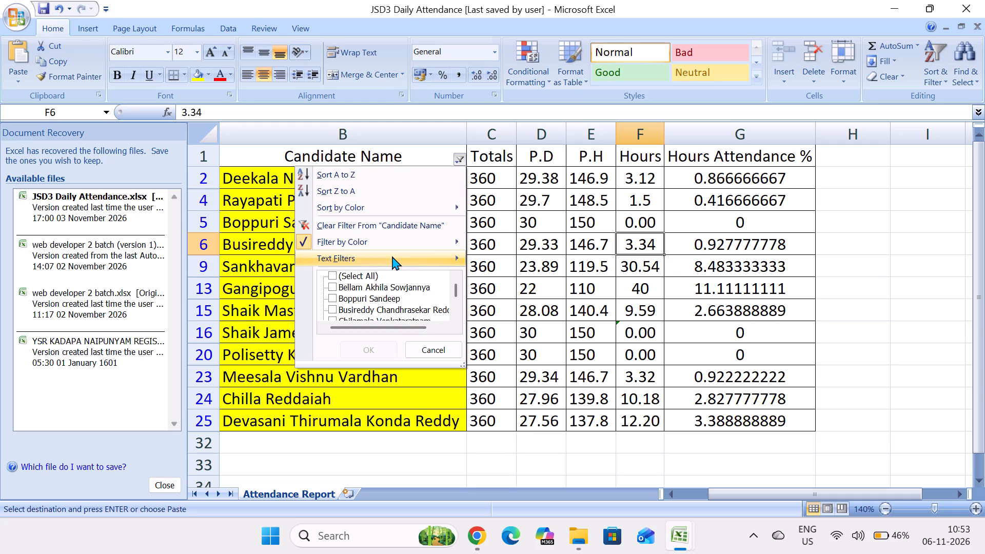
{"action": "left_click", "coordinate": [503, 278]}
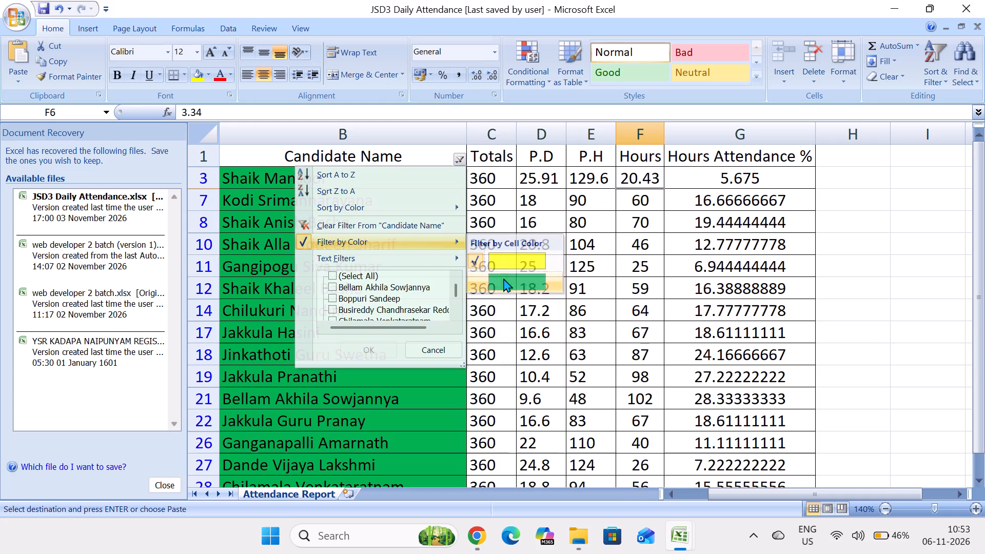
{"action": "left_click", "coordinate": [593, 171]}
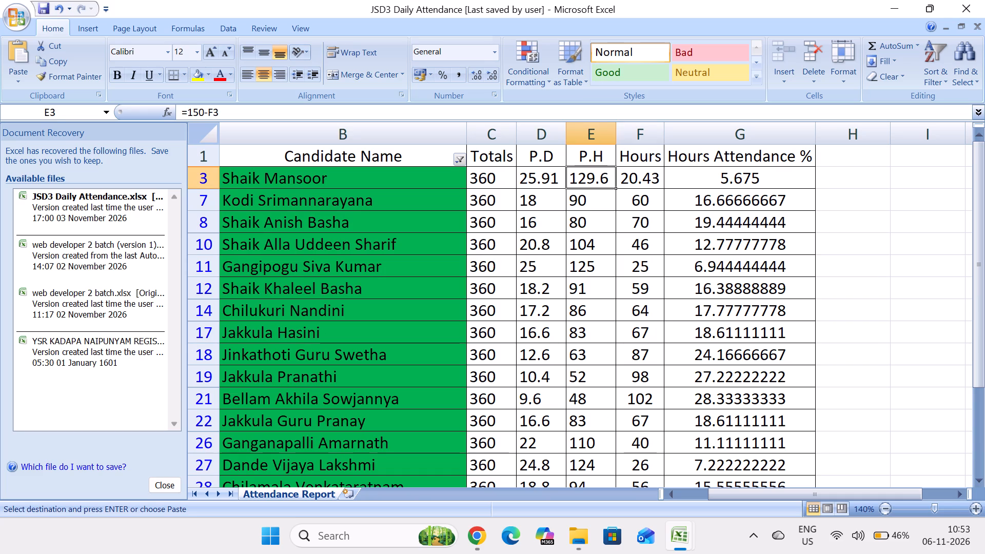
{"action": "key", "text": "Right"}
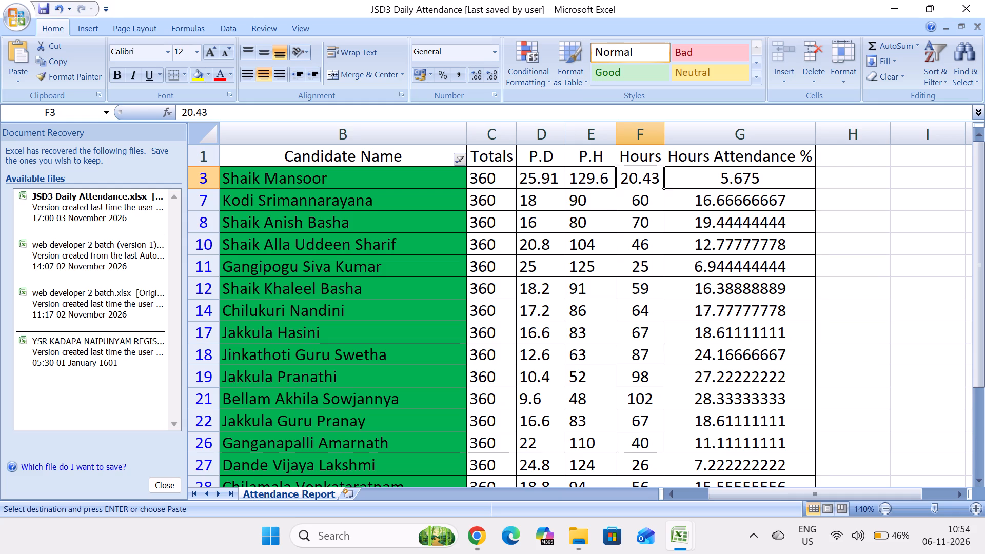
{"action": "key", "text": "Down"}
{"action": "key", "text": "Down"}
{"action": "key", "text": "Down"}
{"action": "key", "text": "Down"}
{"action": "key", "text": "Down"}
{"action": "key", "text": "Down"}
{"action": "key", "text": "Down"}
{"action": "key", "text": "Down"}
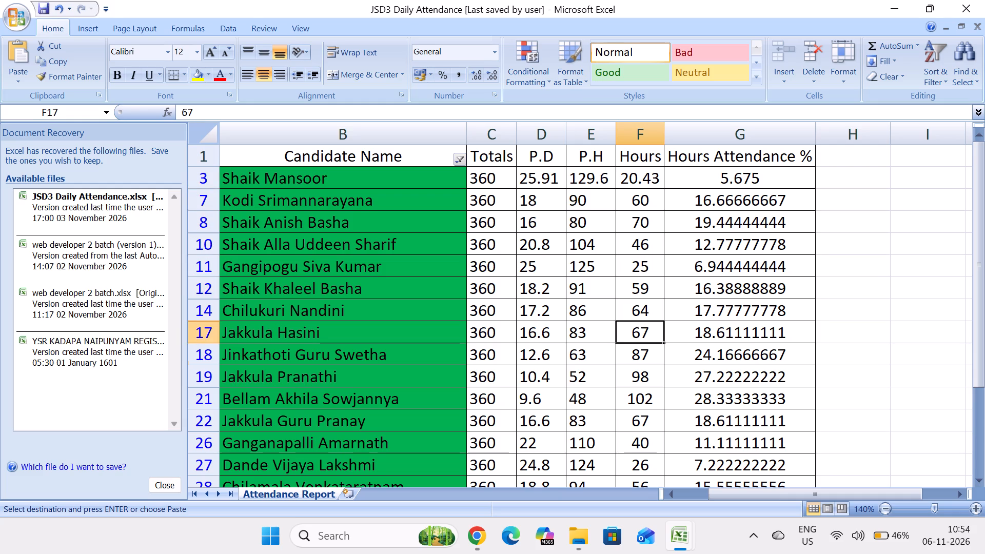
{"action": "key", "text": "Down"}
{"action": "key", "text": "Down"}
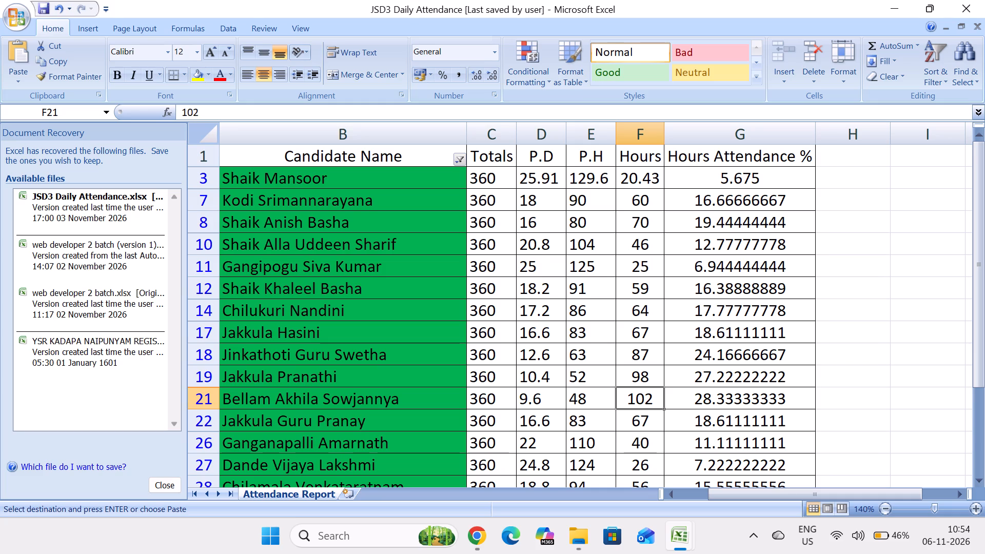
{"action": "key", "text": "Down"}
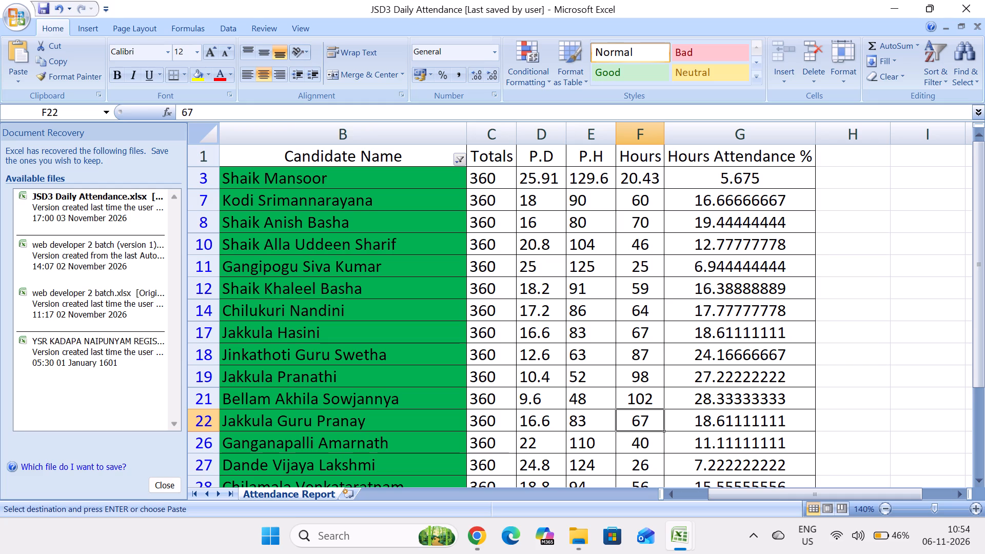
Switch to the web developer 2 batch workbook and copy the first candidate's phone number from cell C3 of the JSD3 (12) sheet.
{"action": "left_click", "coordinate": [686, 526]}
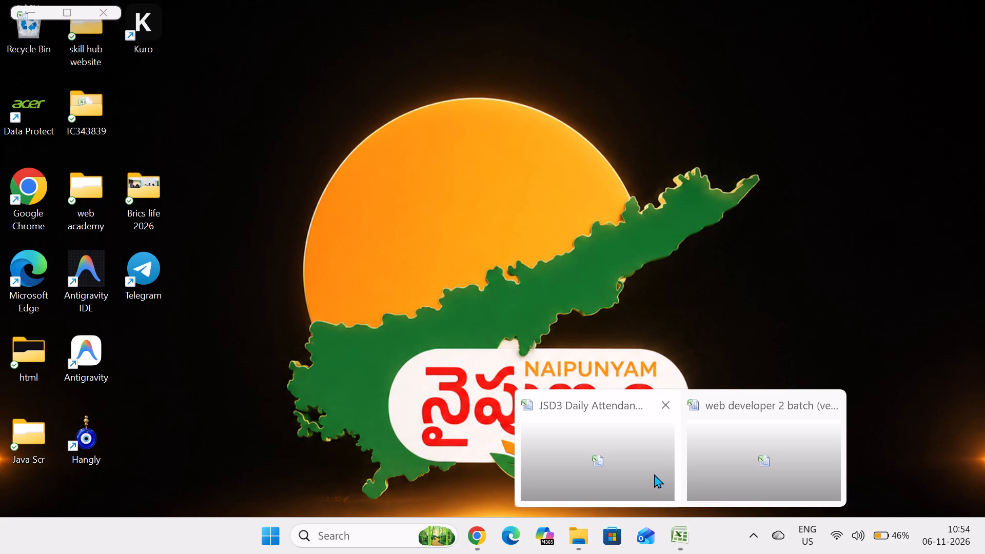
{"action": "left_click", "coordinate": [654, 474]}
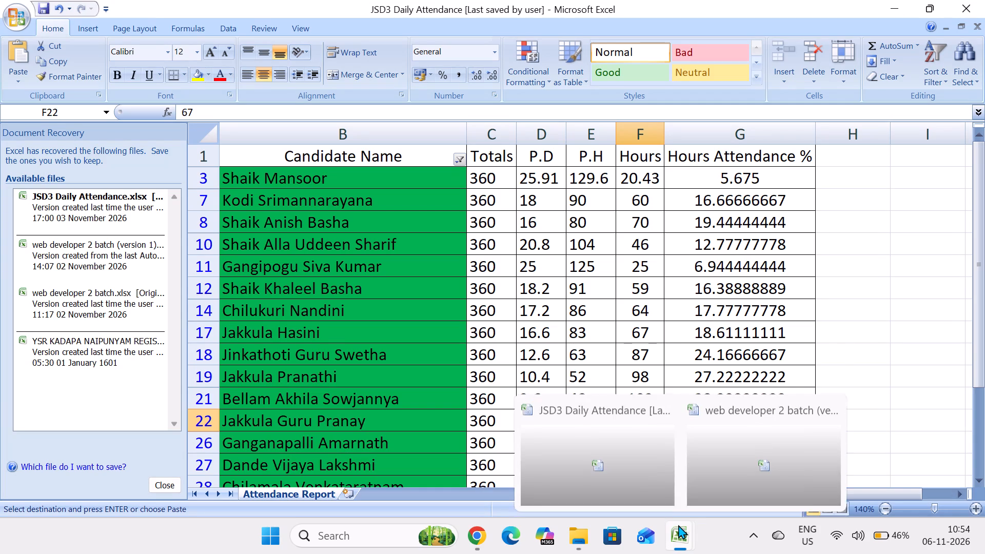
{"action": "left_click", "coordinate": [714, 480]}
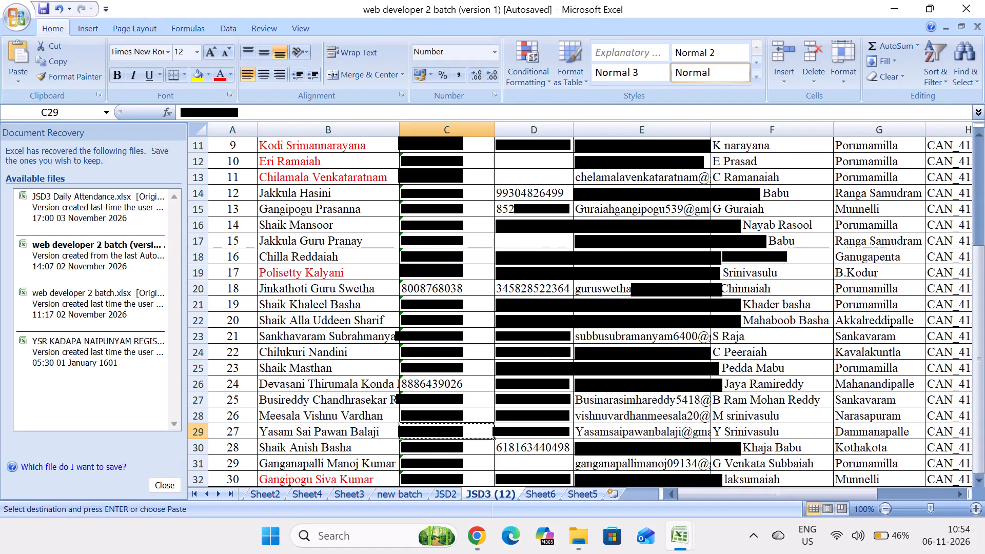
{"action": "left_click", "coordinate": [413, 210]}
{"action": "key", "text": "Down"}
{"action": "key", "text": "Down"}
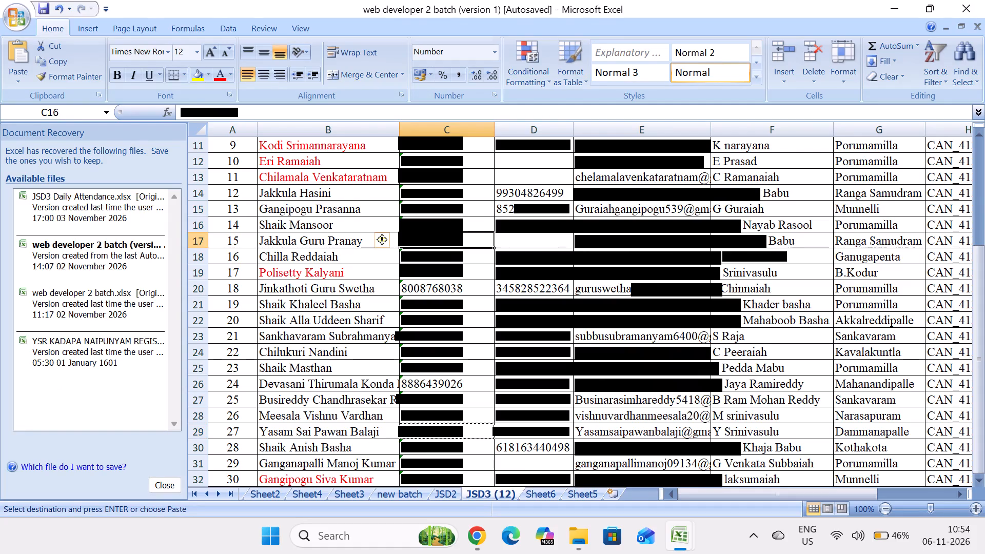
{"action": "key", "text": "Up"}
{"action": "key", "text": "Up"}
{"action": "key", "text": "Up"}
{"action": "key", "text": "Up"}
{"action": "key", "text": "Up"}
{"action": "key", "text": "Up"}
{"action": "key", "text": "Up"}
{"action": "key", "text": "Up"}
{"action": "key", "text": "Up"}
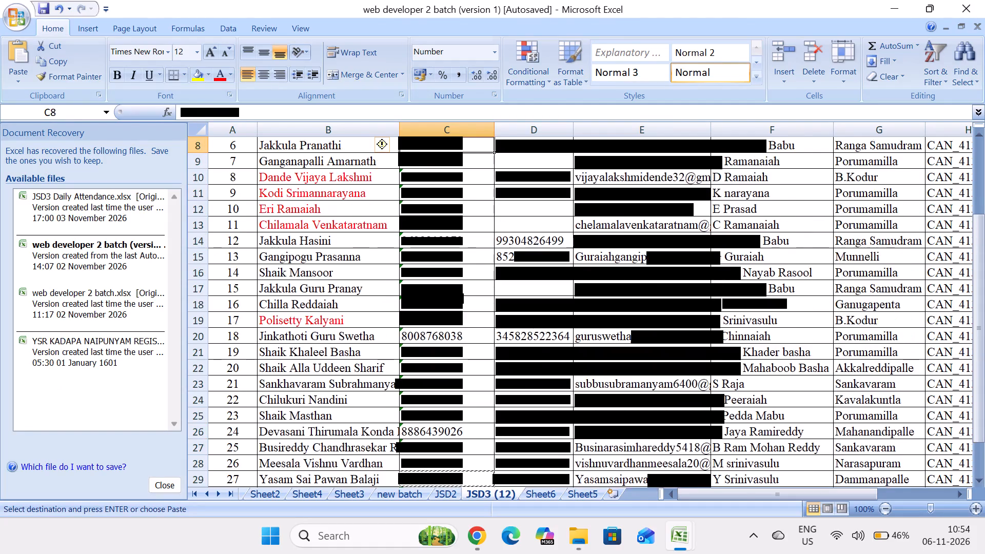
{"action": "key", "text": "Up"}
{"action": "key", "text": "Up"}
{"action": "key", "text": "Up"}
{"action": "key", "text": "Up"}
{"action": "key", "text": "Up"}
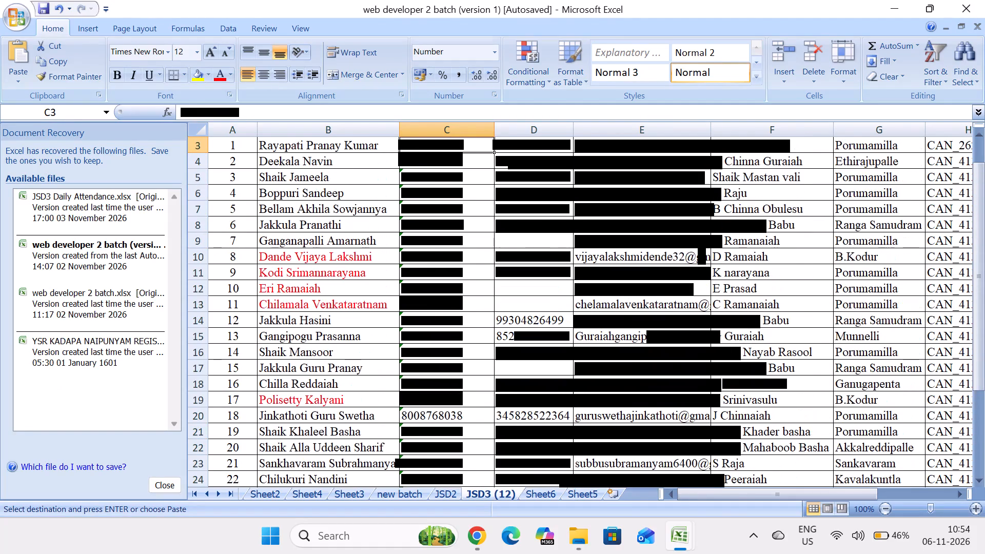
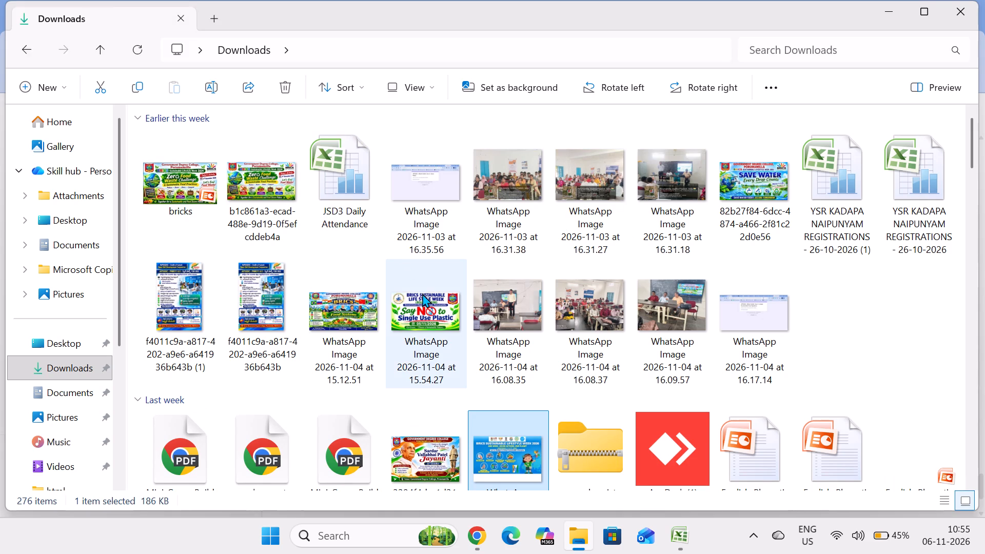
{"action": "key", "text": "Down"}
{"action": "left_click", "coordinate": [503, 457]}
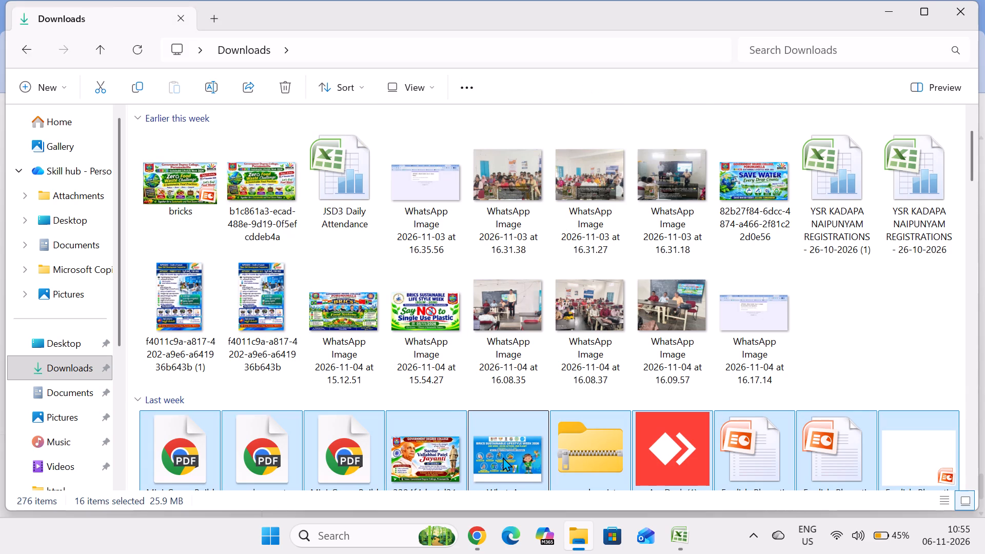
{"action": "double_click", "coordinate": [503, 431]}
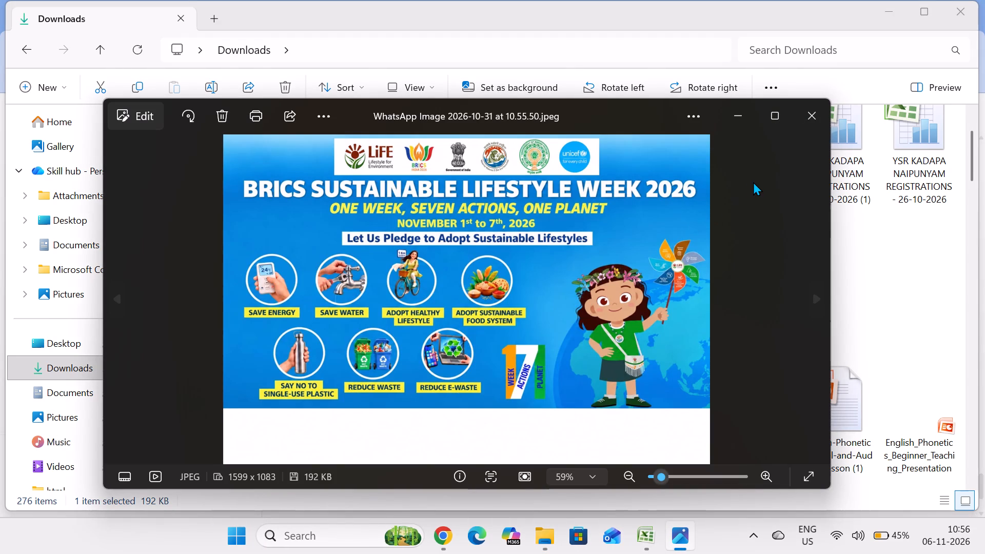
{"action": "left_click", "coordinate": [803, 118]}
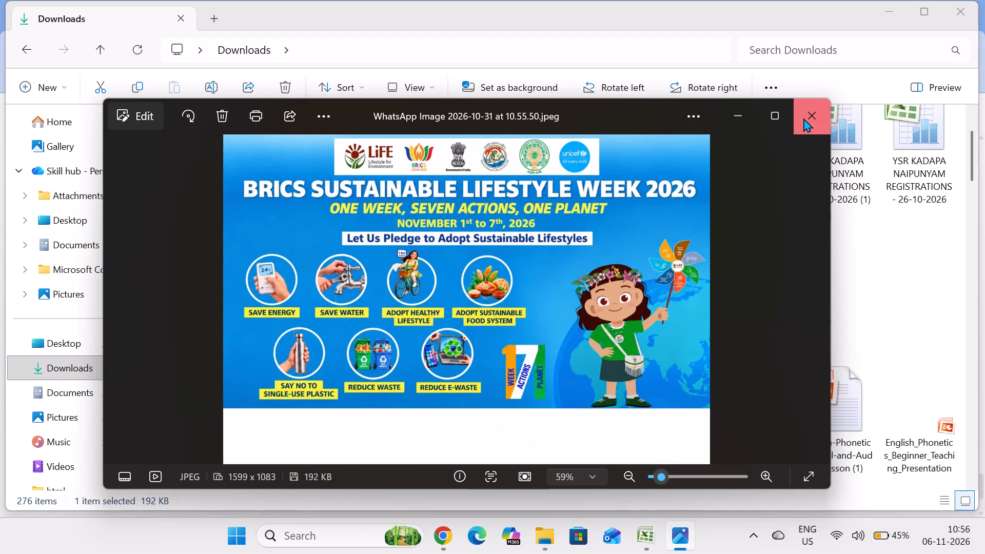
{"action": "left_click", "coordinate": [878, 287]}
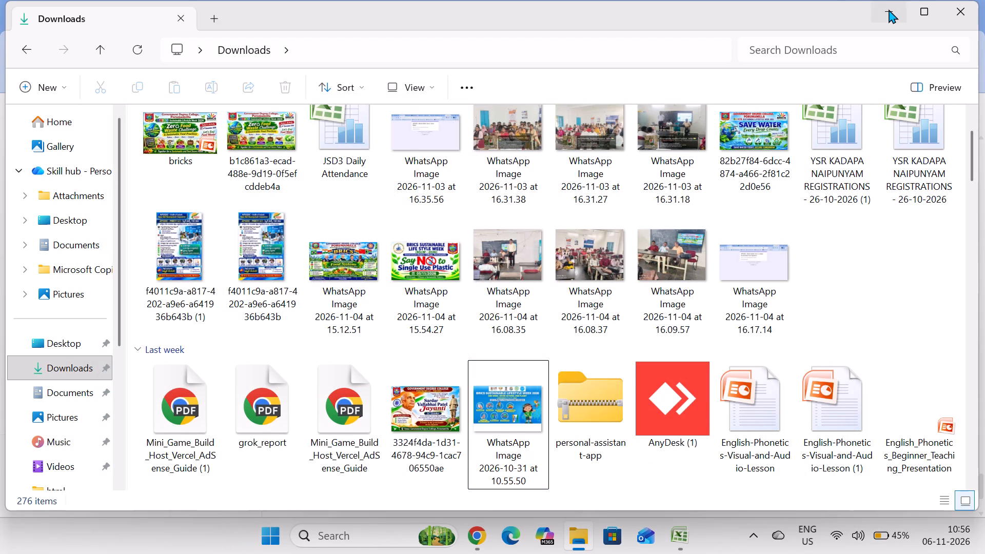
{"action": "left_click", "coordinate": [889, 9]}
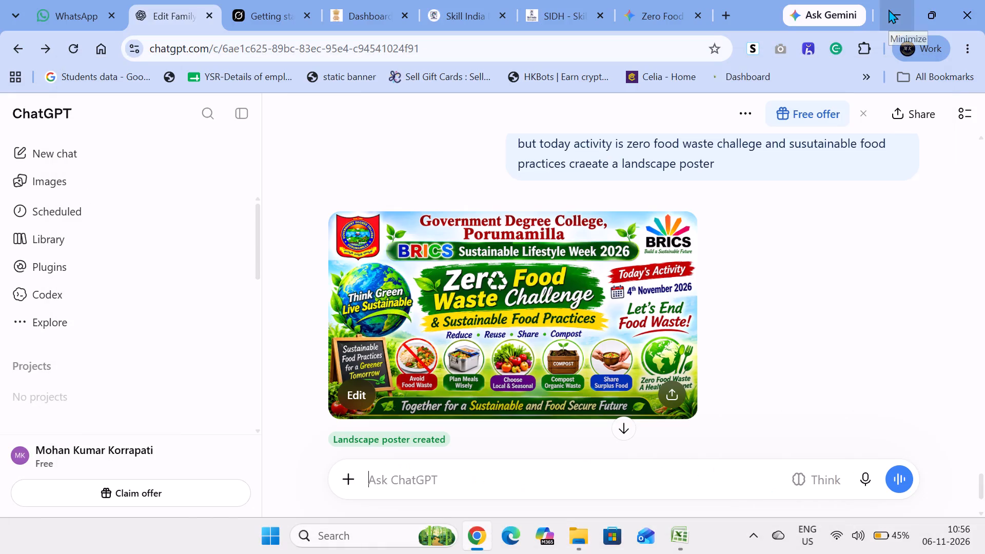
Switch to the web developer 2 batch workbook and look through the JSD3 (12) candidate records past the last entry and back to the title row.
{"action": "left_click", "coordinate": [889, 9]}
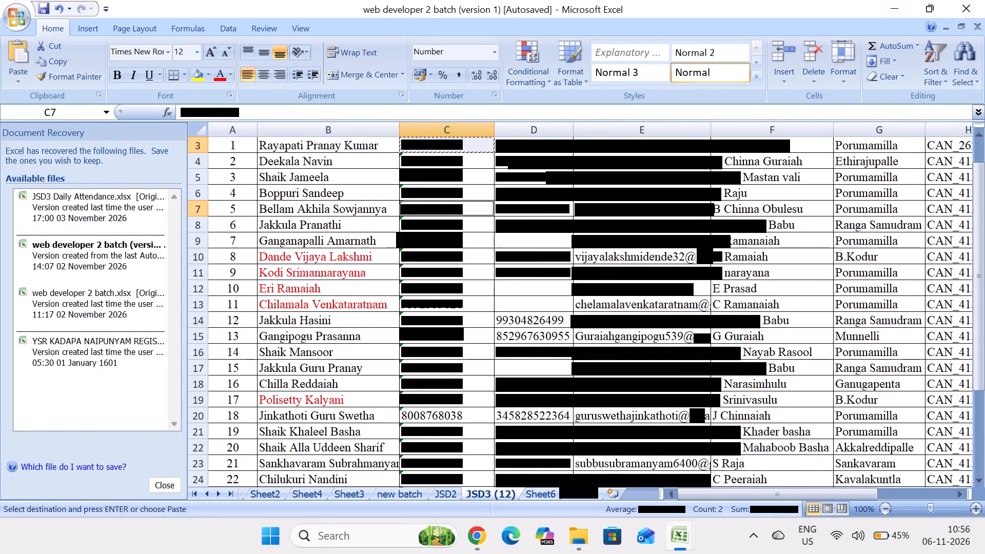
{"action": "left_click", "coordinate": [525, 310]}
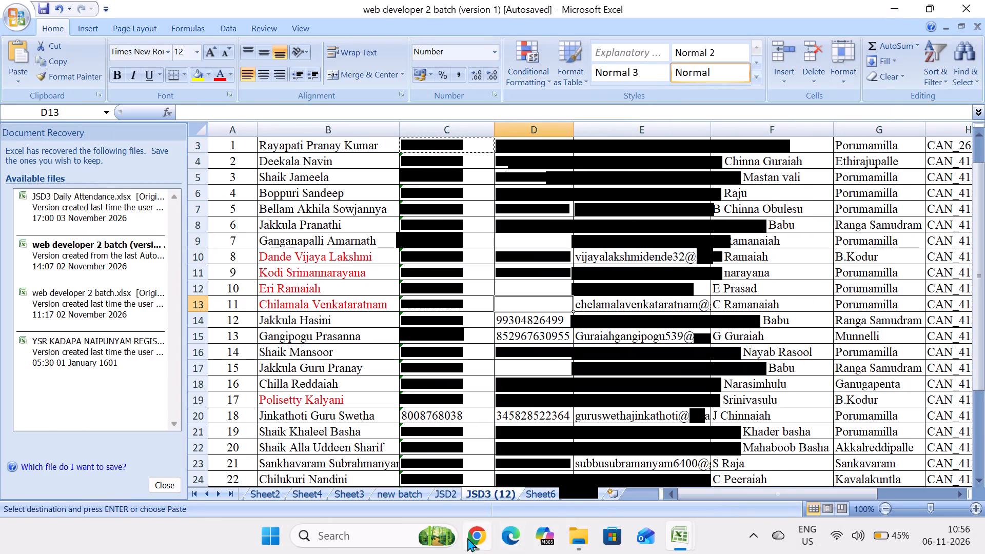
{"action": "left_click", "coordinate": [502, 247]}
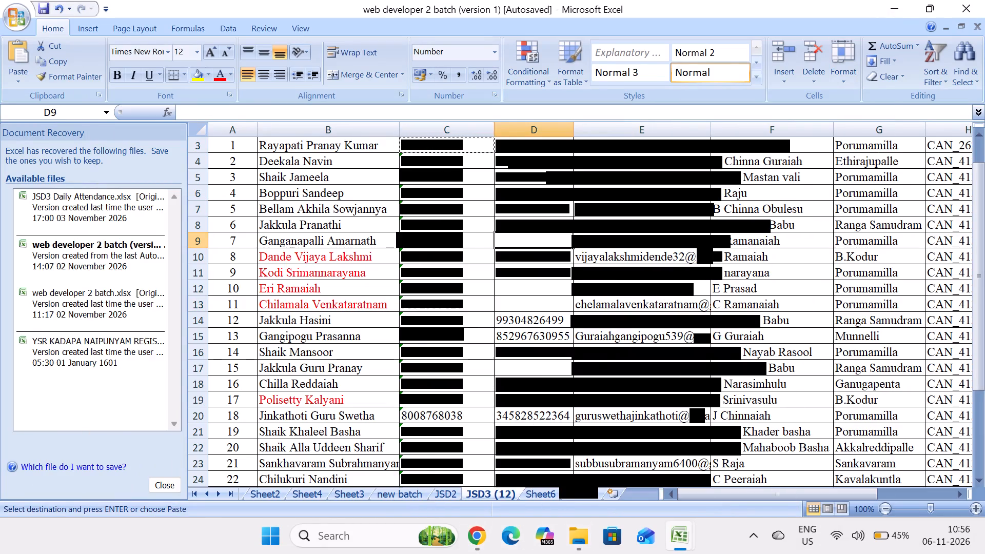
{"action": "key", "text": "Down"}
{"action": "key", "text": "Down"}
{"action": "key", "text": "Down"}
{"action": "key", "text": "Down"}
{"action": "key", "text": "Down"}
{"action": "key", "text": "Down"}
{"action": "key", "text": "Down"}
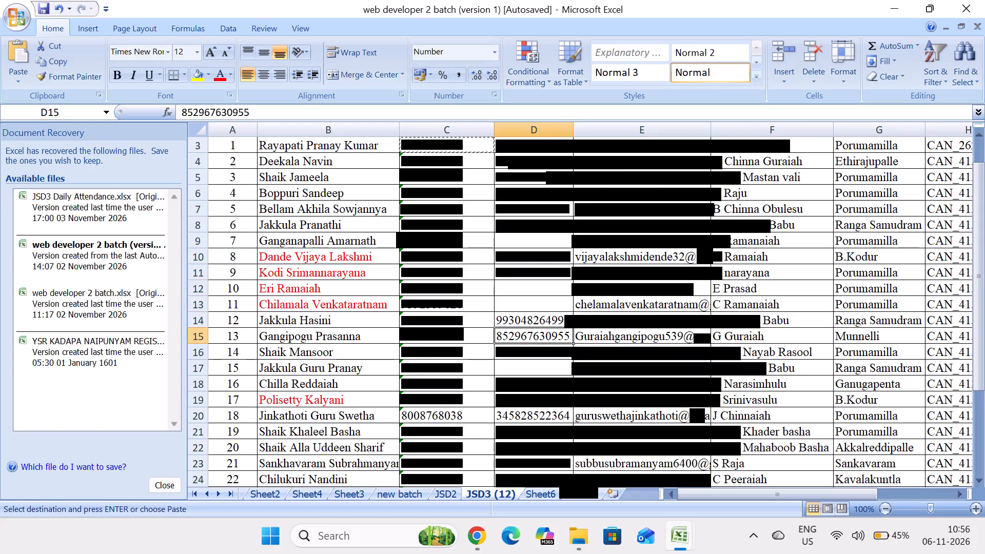
{"action": "key", "text": "Down"}
{"action": "key", "text": "Down"}
{"action": "key", "text": "Up"}
{"action": "key", "text": "Up"}
{"action": "key", "text": "Up"}
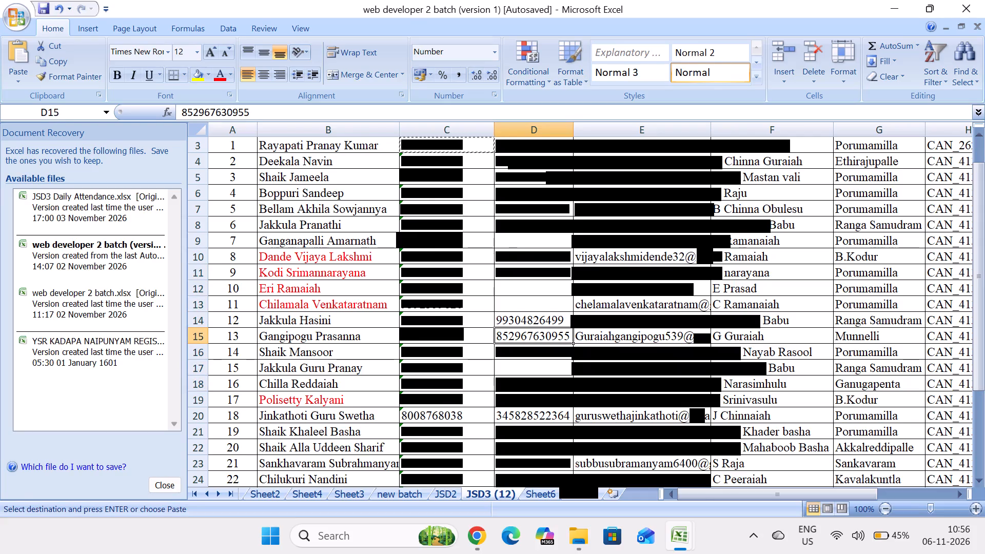
{"action": "key", "text": "Up"}
{"action": "key", "text": "Up"}
{"action": "key", "text": "Up"}
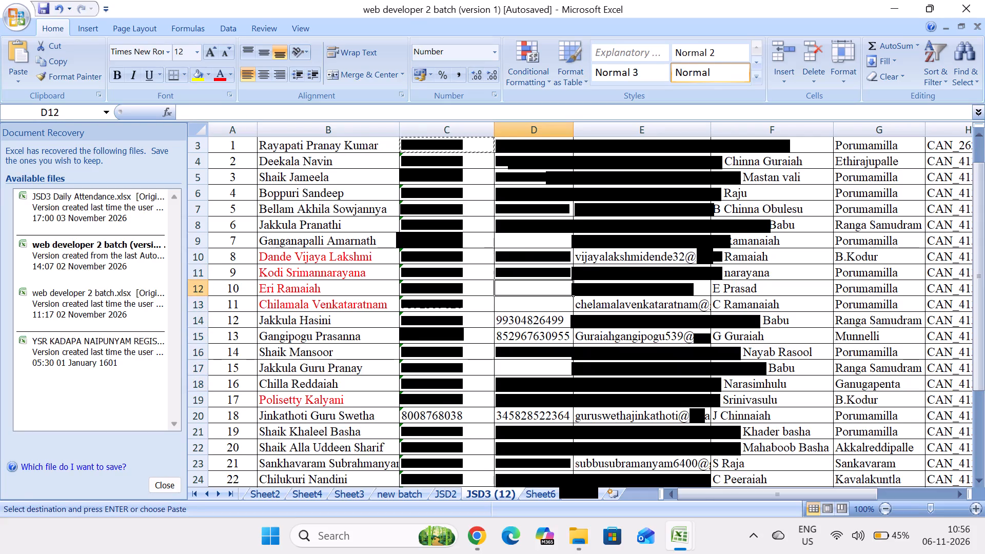
{"action": "key", "text": "Up"}
{"action": "key", "text": "Up"}
{"action": "key", "text": "Up"}
{"action": "key", "text": "Down"}
{"action": "key", "text": "Down"}
{"action": "key", "text": "Down"}
{"action": "key", "text": "Down"}
{"action": "key", "text": "Down"}
{"action": "key", "text": "Down"}
{"action": "key", "text": "Down"}
{"action": "key", "text": "Down"}
{"action": "key", "text": "Down"}
{"action": "key", "text": "Down"}
{"action": "key", "text": "Down"}
{"action": "key", "text": "Down"}
{"action": "key", "text": "Down"}
{"action": "key", "text": "Down"}
{"action": "key", "text": "Down"}
{"action": "key", "text": "Down"}
{"action": "key", "text": "Down"}
{"action": "key", "text": "Down"}
{"action": "key", "text": "Down"}
{"action": "key", "text": "Down"}
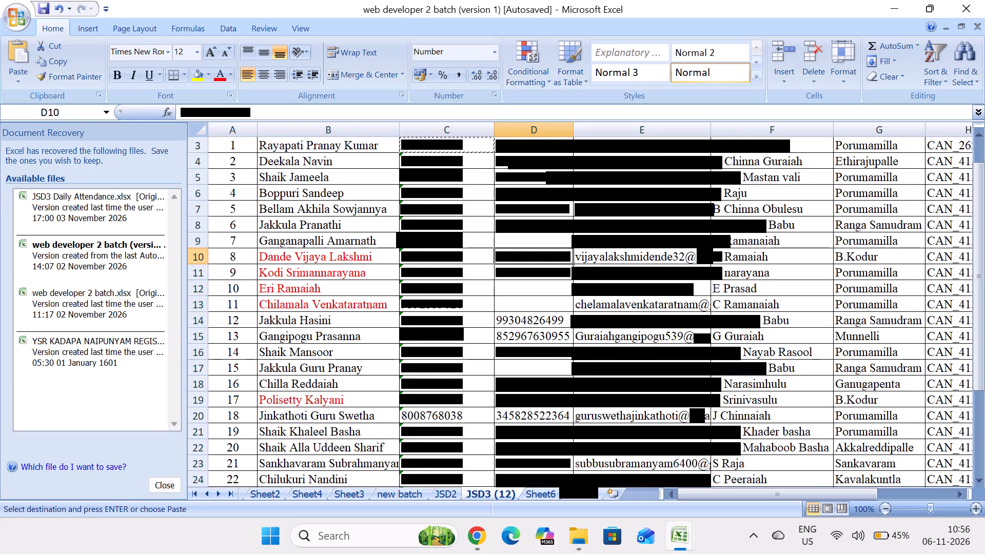
{"action": "key", "text": "Up"}
{"action": "key", "text": "Up"}
{"action": "key", "text": "Up"}
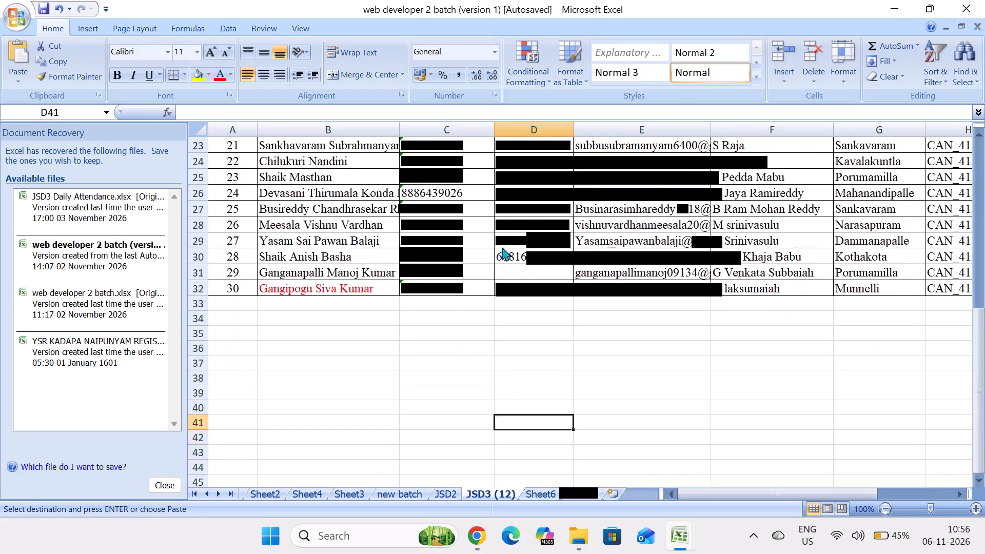
{"action": "key", "text": "Up"}
{"action": "key", "text": "Up"}
{"action": "key", "text": "Up"}
{"action": "key", "text": "Up"}
{"action": "key", "text": "Up"}
{"action": "key", "text": "Up"}
{"action": "key", "text": "Up"}
{"action": "key", "text": "Up"}
{"action": "key", "text": "Up"}
{"action": "key", "text": "Up"}
{"action": "key", "text": "Up"}
{"action": "key", "text": "Up"}
{"action": "key", "text": "Up"}
{"action": "key", "text": "Up"}
{"action": "key", "text": "Up"}
{"action": "key", "text": "Up"}
{"action": "key", "text": "Up"}
{"action": "key", "text": "Up"}
{"action": "key", "text": "Up"}
{"action": "key", "text": "Up"}
{"action": "key", "text": "Up"}
{"action": "key", "text": "Up"}
{"action": "key", "text": "Up"}
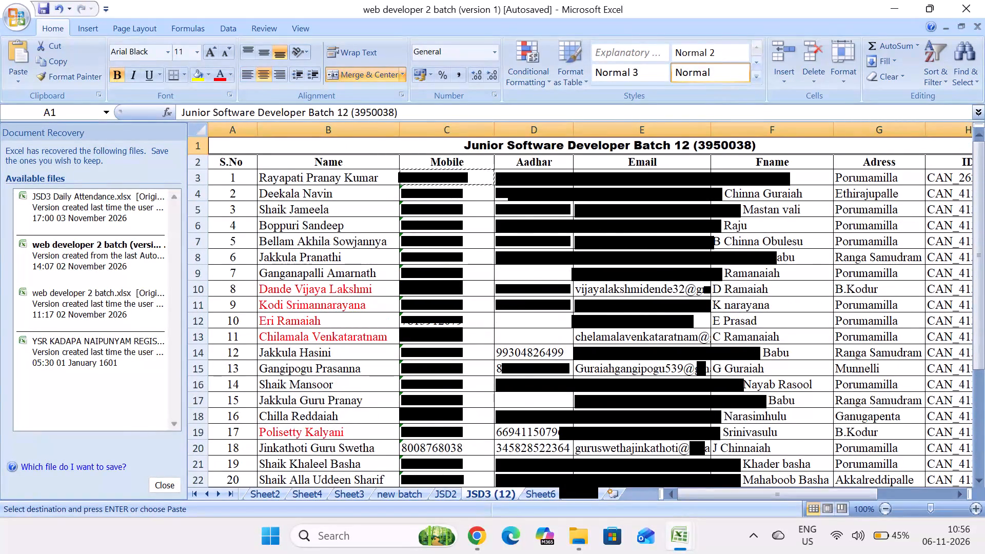
{"action": "left_click", "coordinate": [525, 272]}
{"action": "left_click", "coordinate": [526, 339]}
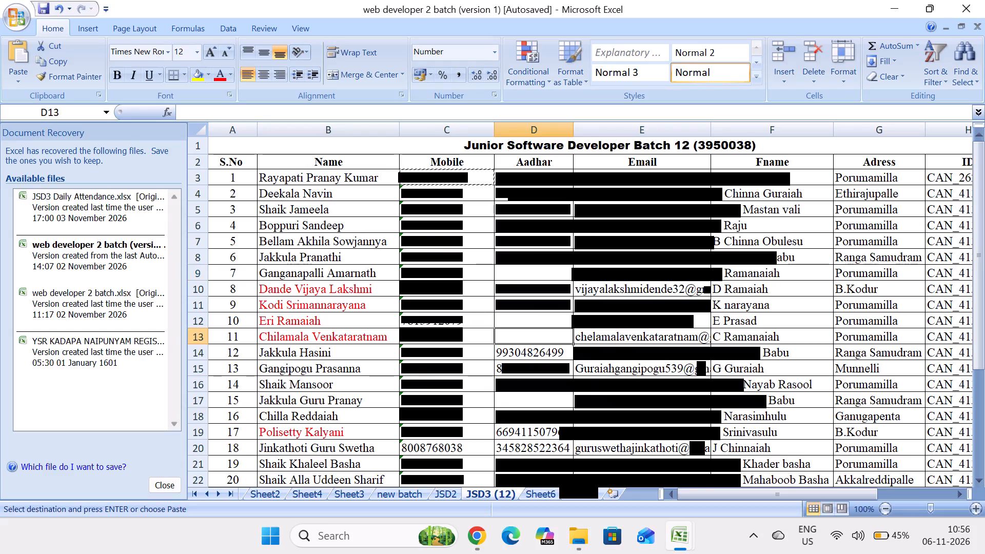
{"action": "left_click", "coordinate": [515, 324]}
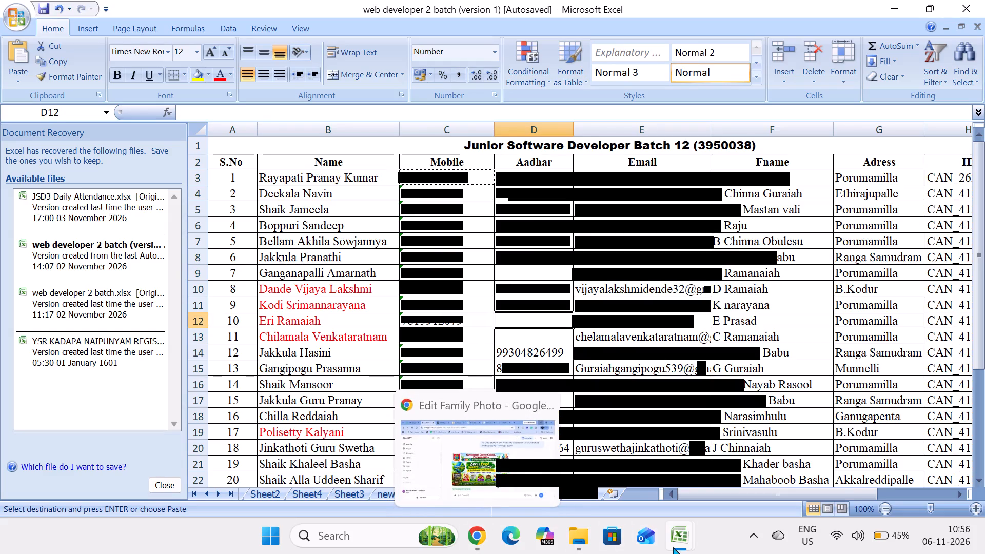
Switch to the JSD3 Daily Attendance workbook and review the green-filtered candidates' Hours values in column F, starting from row 3.
{"action": "left_click", "coordinate": [607, 478]}
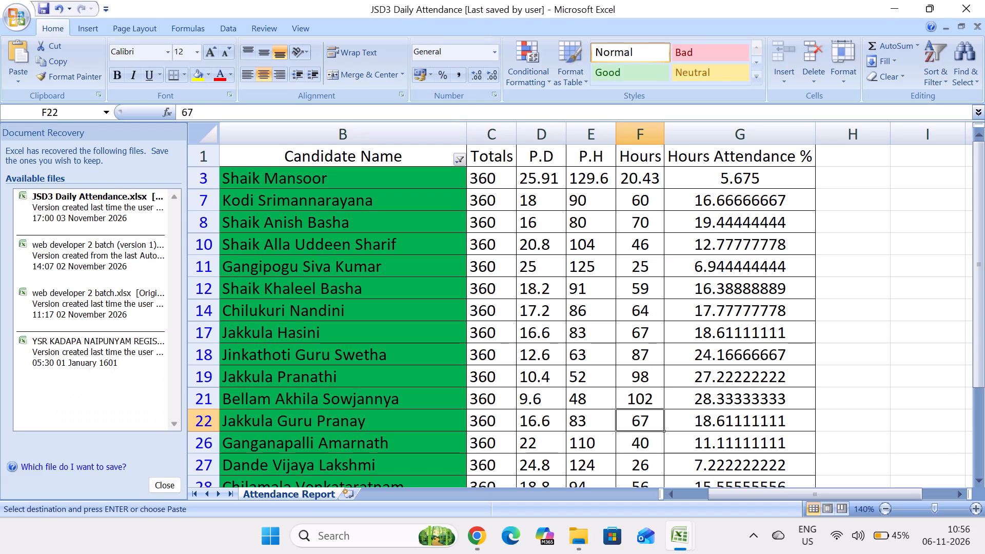
{"action": "left_click", "coordinate": [494, 170]}
{"action": "key", "text": "Right"}
{"action": "key", "text": "Right"}
{"action": "key", "text": "Right"}
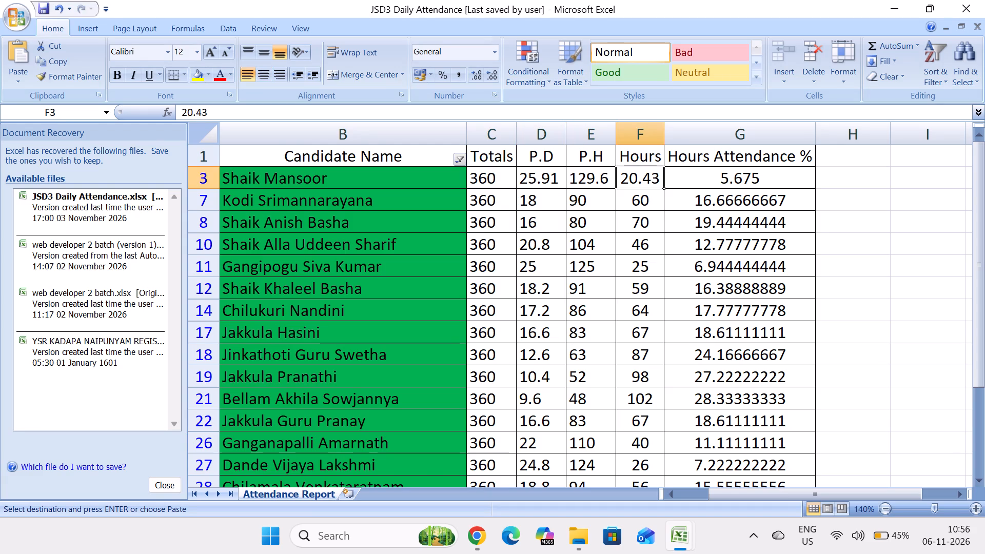
{"action": "key", "text": "Down"}
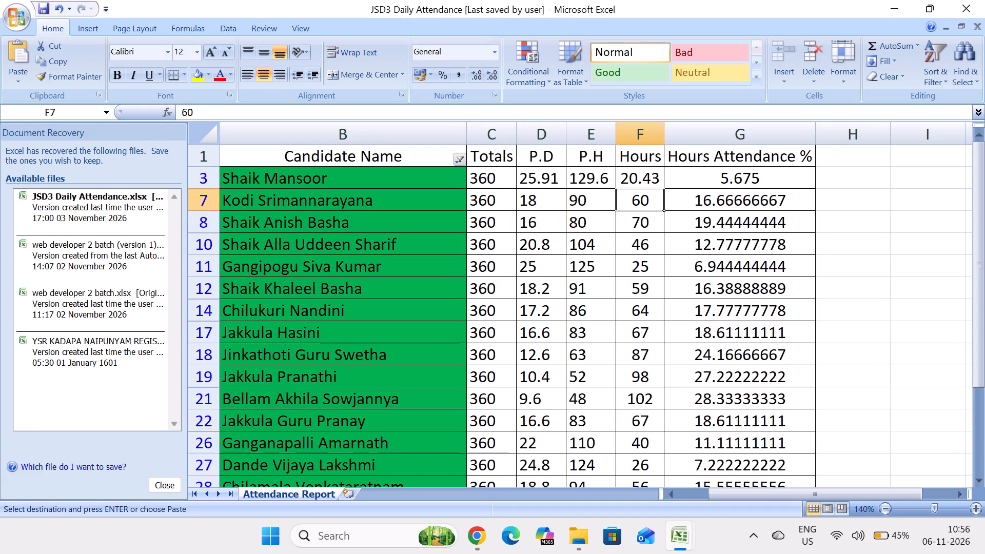
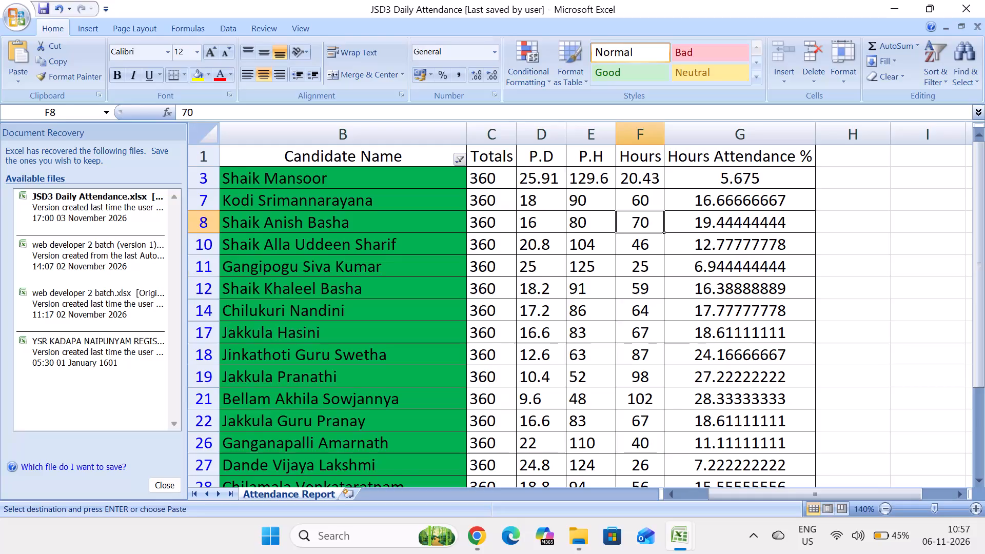
Review the Hours values in column F from below the last entry up to row 10 and back down to row 21.
{"action": "key", "text": "Up"}
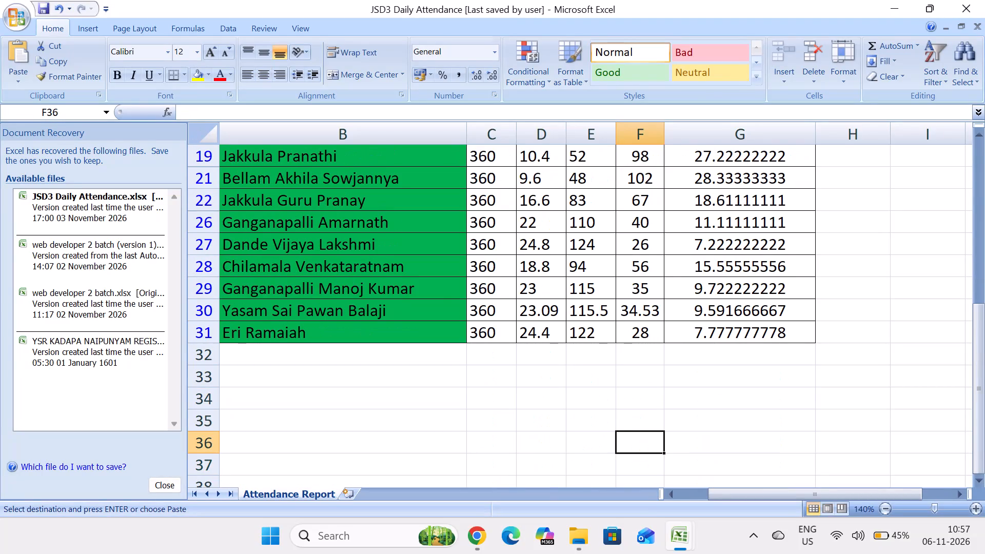
{"action": "key", "text": "Up"}
{"action": "key", "text": "Up"}
{"action": "key", "text": "Up"}
{"action": "key", "text": "Up"}
{"action": "key", "text": "Up"}
{"action": "key", "text": "Up"}
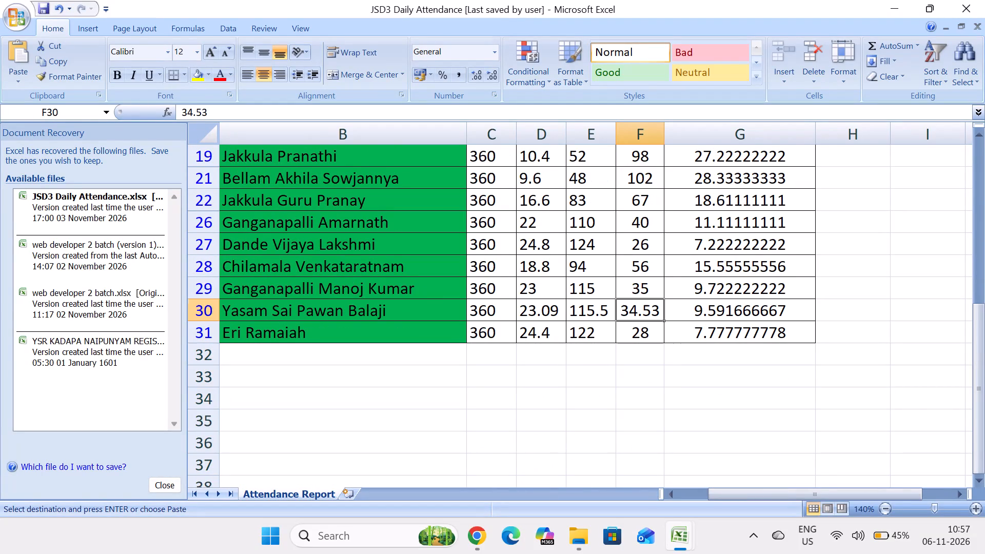
{"action": "key", "text": "Up"}
{"action": "key", "text": "Up"}
{"action": "key", "text": "Up"}
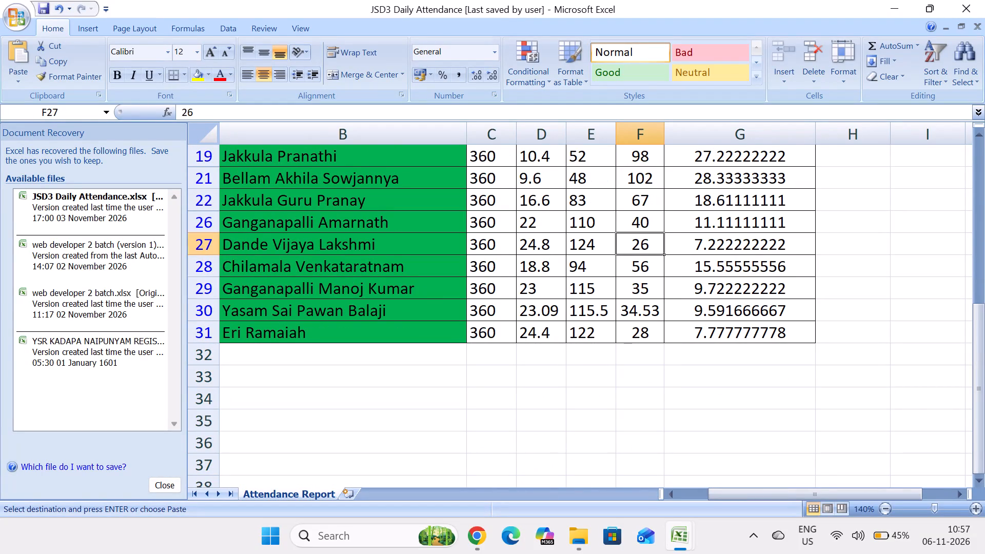
{"action": "key", "text": "Up"}
{"action": "key", "text": "Up"}
{"action": "key", "text": "Up"}
{"action": "key", "text": "Up"}
{"action": "key", "text": "Up"}
{"action": "key", "text": "Up"}
{"action": "key", "text": "Up"}
{"action": "key", "text": "Up"}
{"action": "key", "text": "Up"}
{"action": "key", "text": "Up"}
{"action": "key", "text": "Down"}
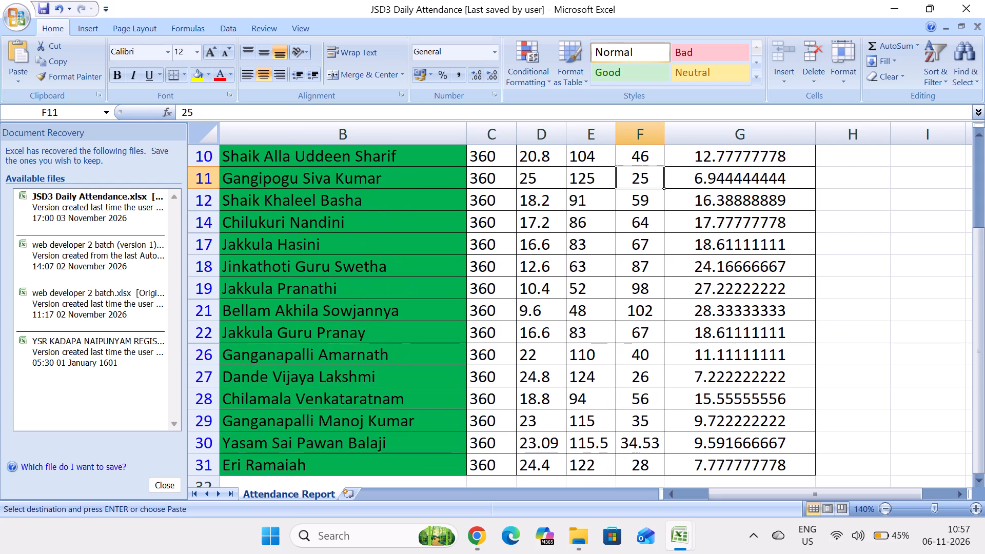
{"action": "key", "text": "Down"}
{"action": "key", "text": "Down"}
{"action": "key", "text": "Down"}
{"action": "key", "text": "Down"}
{"action": "key", "text": "Down"}
{"action": "key", "text": "Down"}
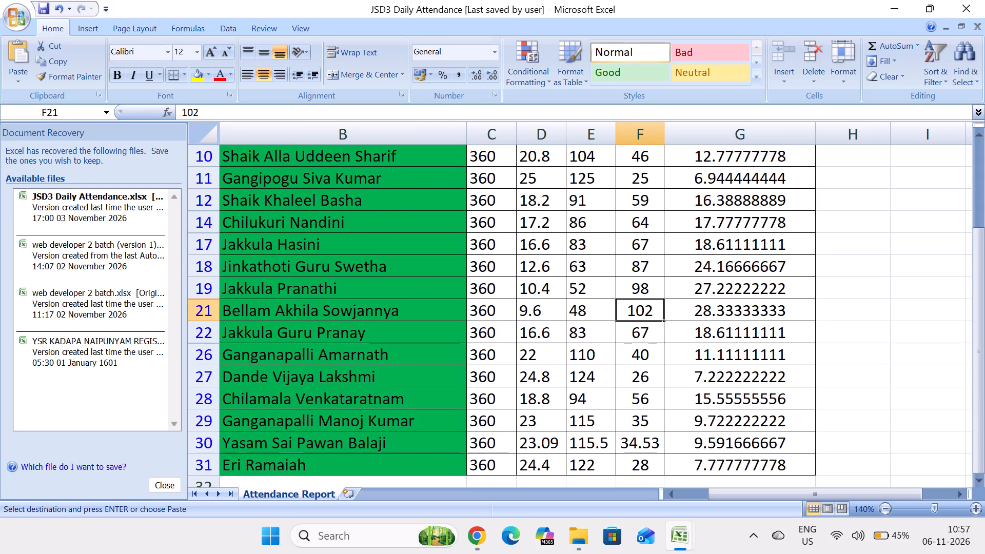
Inspect the P.D formula in row 19 and the P.H formula in row 21 against their Hours values.
{"action": "key", "text": "Up"}
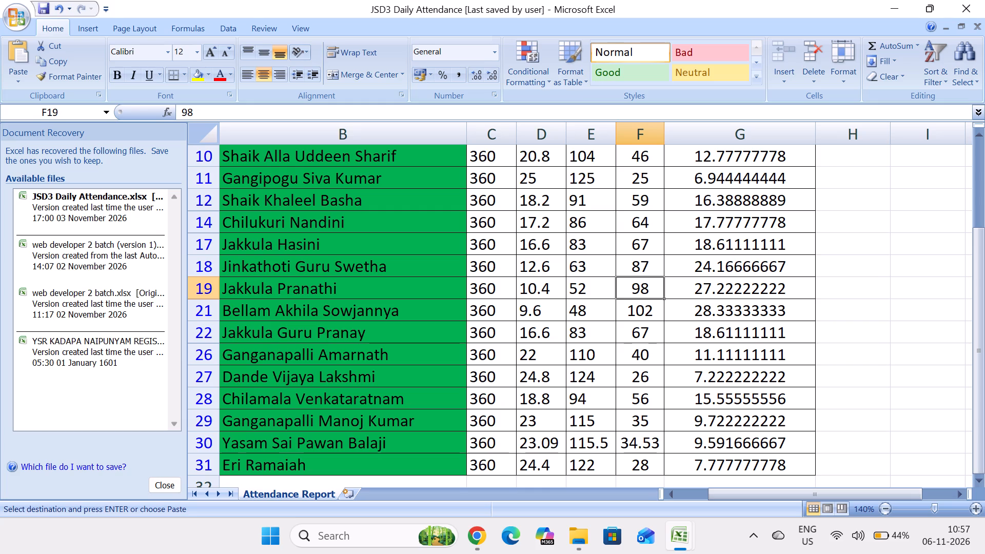
{"action": "key", "text": "Left"}
{"action": "key", "text": "Left"}
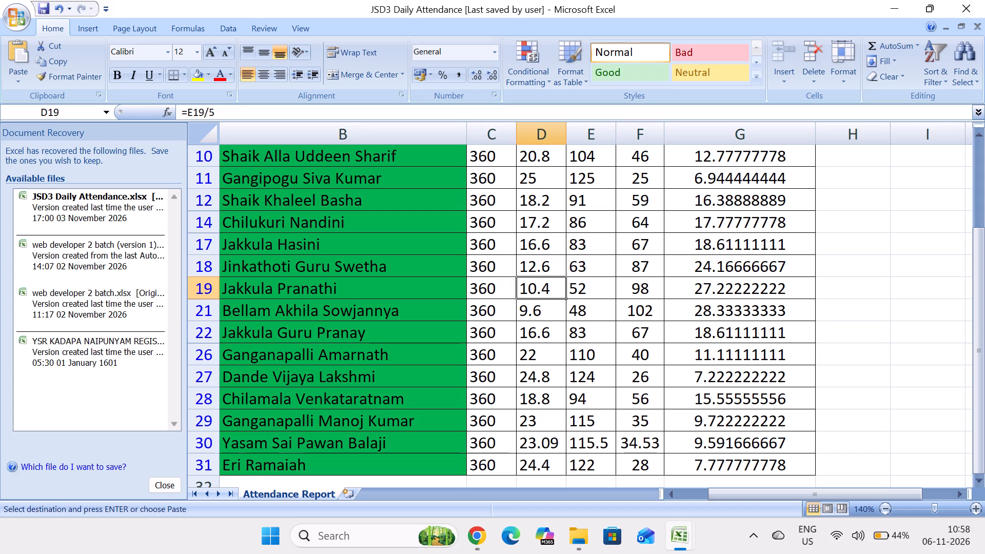
{"action": "key", "text": "Down"}
{"action": "key", "text": "Right"}
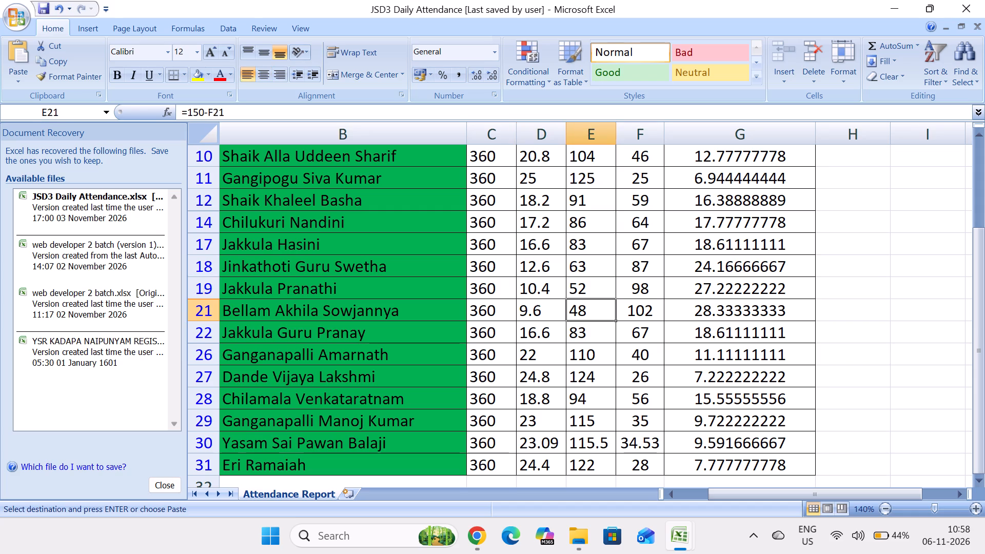
{"action": "key", "text": "Right"}
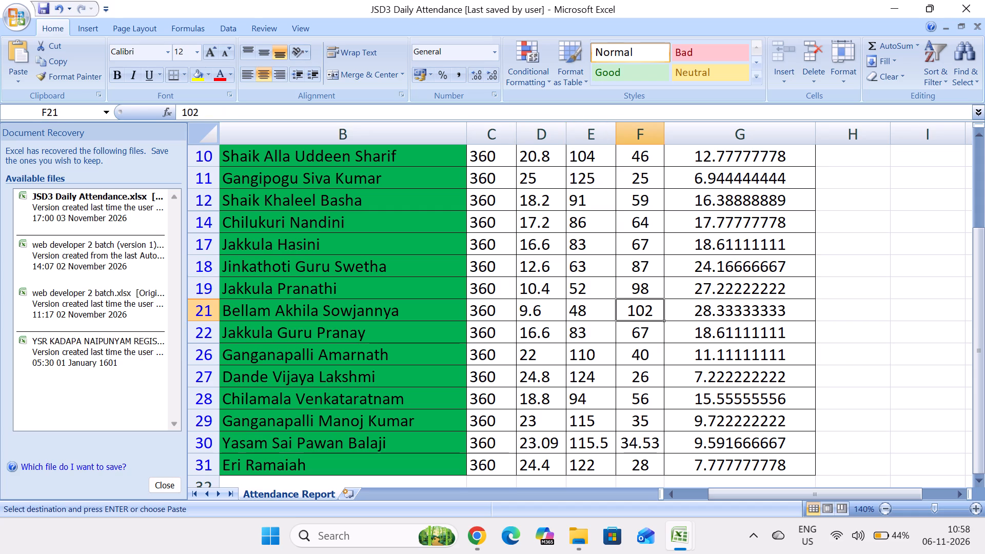
{"action": "key", "text": "Up"}
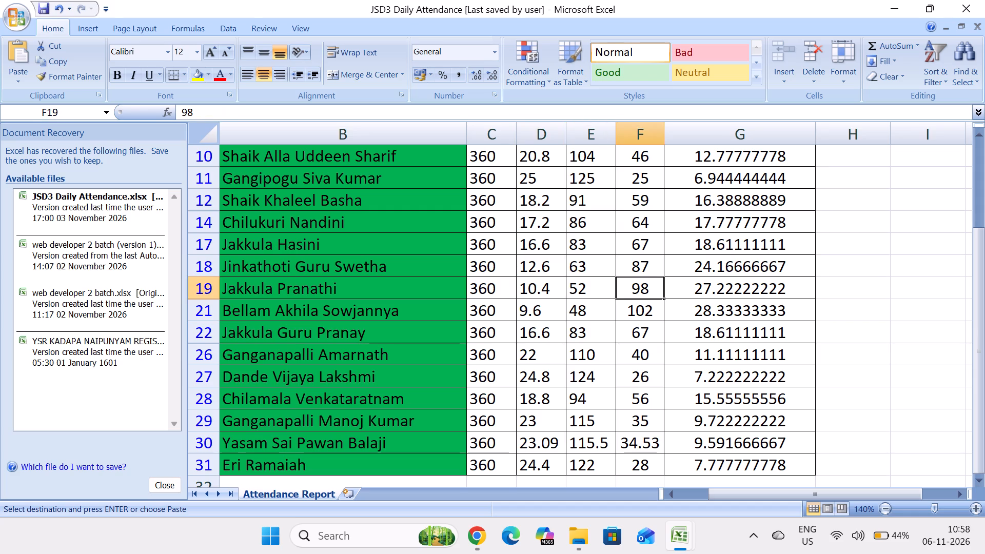
Review the Hours column from row 18 up to the header and back down past the last candidate in row 31.
{"action": "key", "text": "Up"}
{"action": "key", "text": "Up"}
{"action": "key", "text": "Up"}
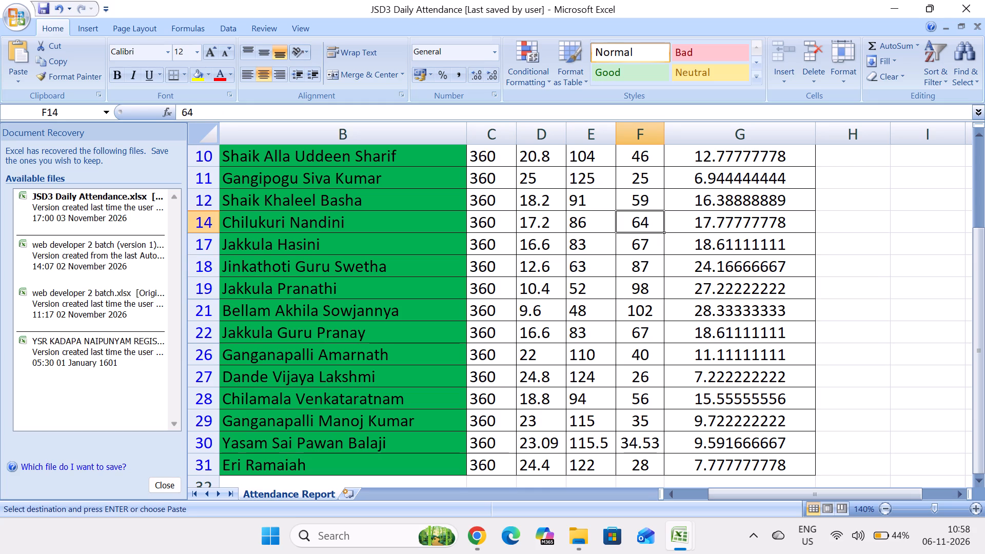
{"action": "key", "text": "Up"}
{"action": "key", "text": "Up"}
{"action": "key", "text": "Up"}
{"action": "key", "text": "Up"}
{"action": "key", "text": "Up"}
{"action": "key", "text": "Up"}
{"action": "key", "text": "Up"}
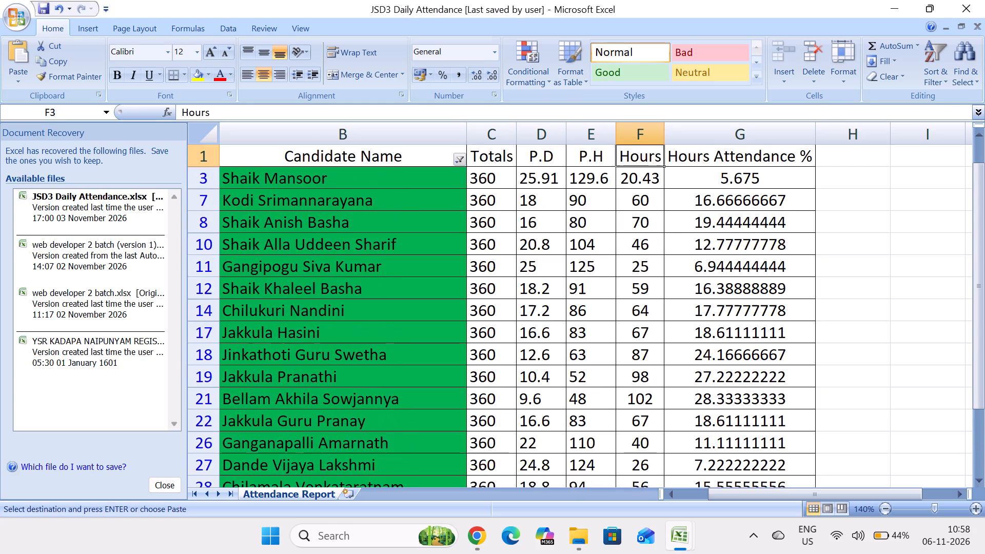
{"action": "key", "text": "Down"}
{"action": "key", "text": "Down"}
{"action": "key", "text": "Down"}
{"action": "key", "text": "Down"}
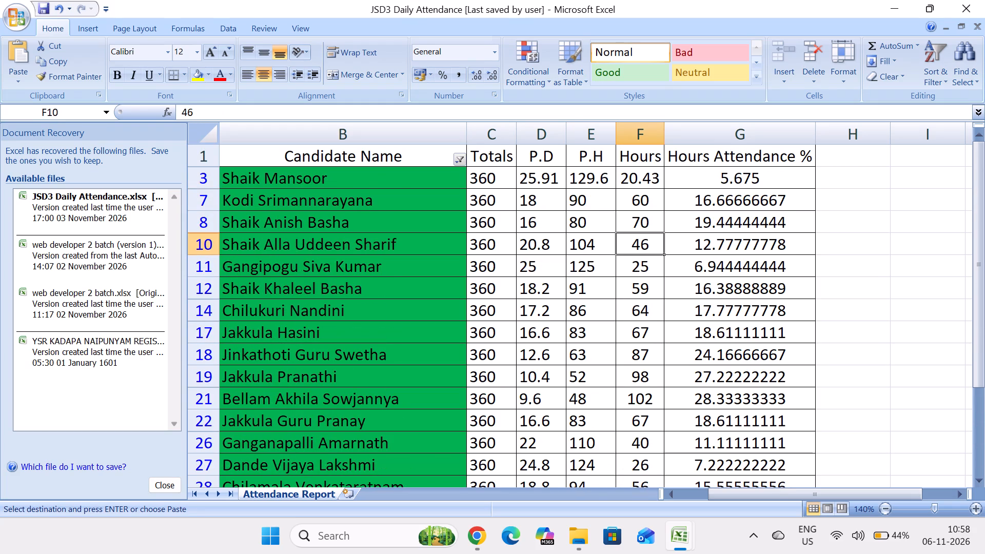
{"action": "key", "text": "Down"}
{"action": "key", "text": "Down"}
{"action": "key", "text": "Down"}
{"action": "key", "text": "Down"}
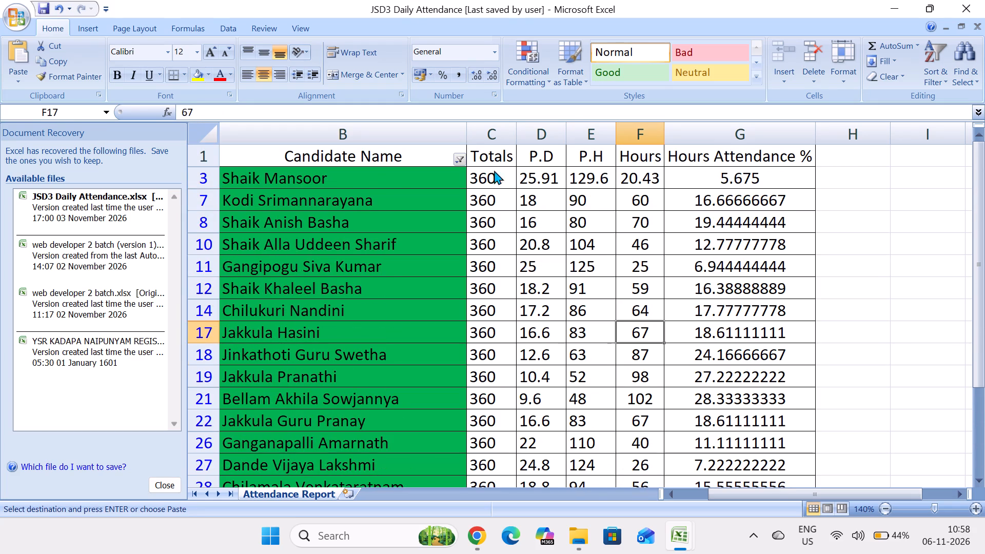
{"action": "key", "text": "Down"}
{"action": "key", "text": "Down"}
{"action": "key", "text": "Down"}
{"action": "key", "text": "Down"}
{"action": "key", "text": "Down"}
{"action": "key", "text": "Down"}
{"action": "key", "text": "Down"}
{"action": "key", "text": "Down"}
{"action": "key", "text": "Down"}
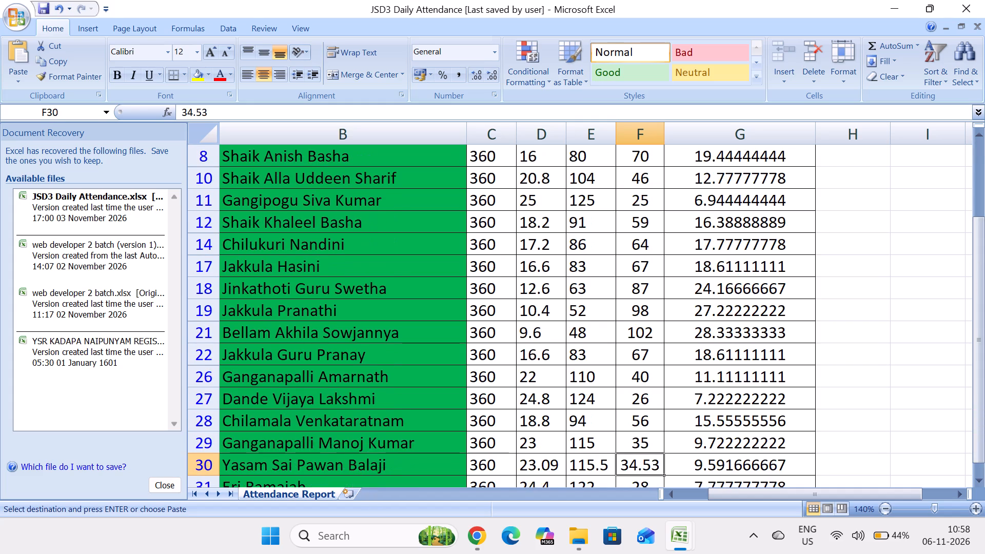
{"action": "key", "text": "Down"}
{"action": "key", "text": "Down"}
Examine the Hours values from row 31 up to row 17, rechecking the candidates in rows 17 to 21.
{"action": "key", "text": "Up"}
{"action": "key", "text": "Up"}
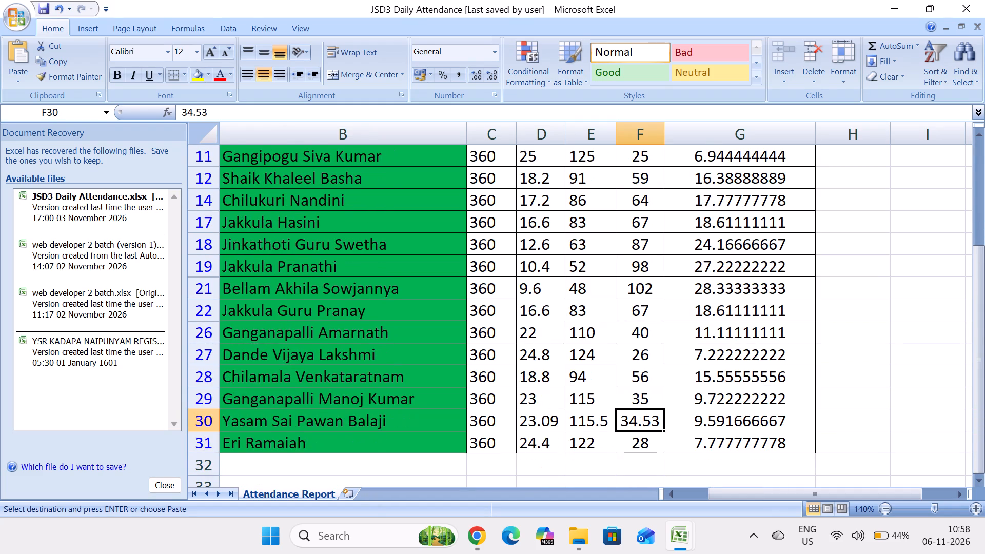
{"action": "key", "text": "Up"}
{"action": "key", "text": "Up"}
{"action": "key", "text": "Up"}
{"action": "key", "text": "Up"}
{"action": "key", "text": "Up"}
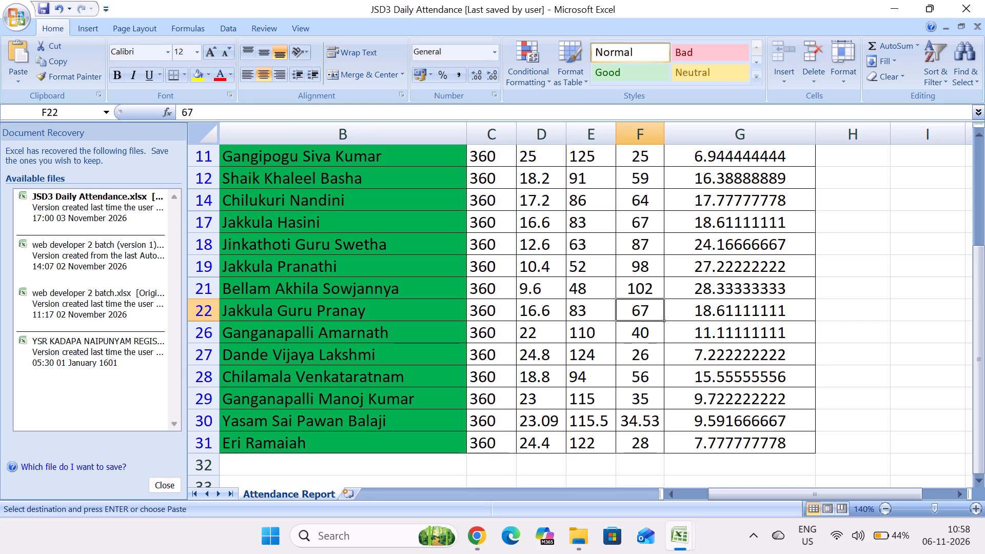
{"action": "key", "text": "Up"}
{"action": "key", "text": "Up"}
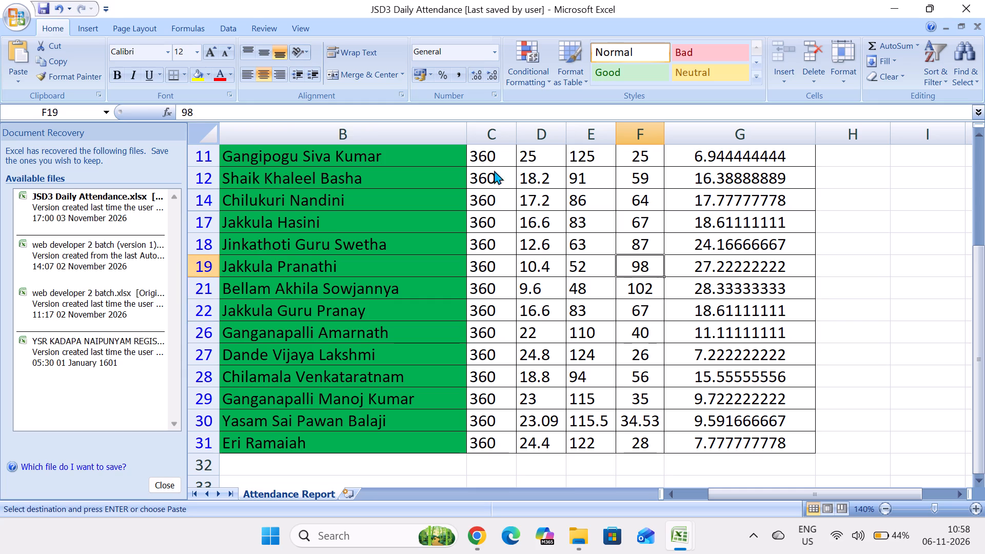
{"action": "key", "text": "Up"}
{"action": "key", "text": "Up"}
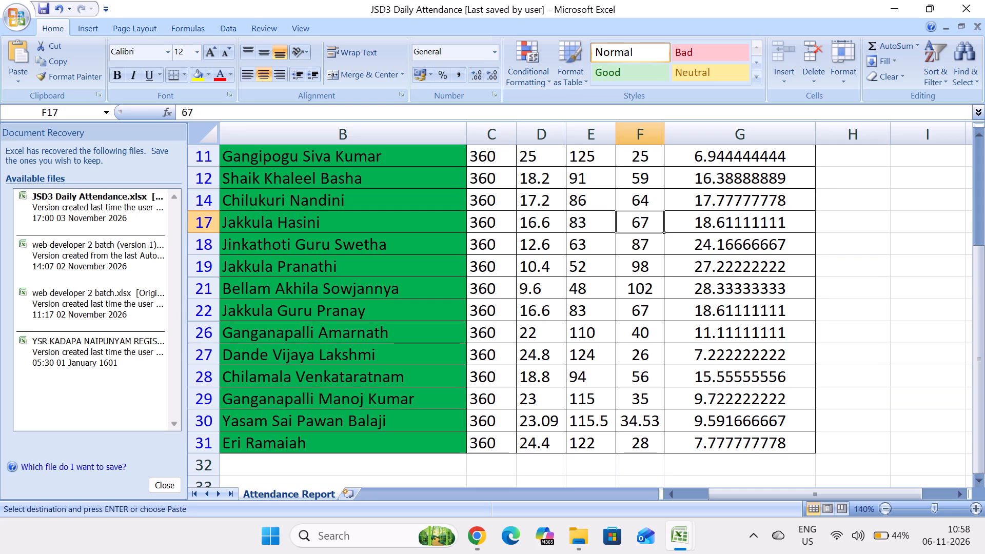
{"action": "key", "text": "Down"}
{"action": "key", "text": "Down"}
{"action": "key", "text": "Down"}
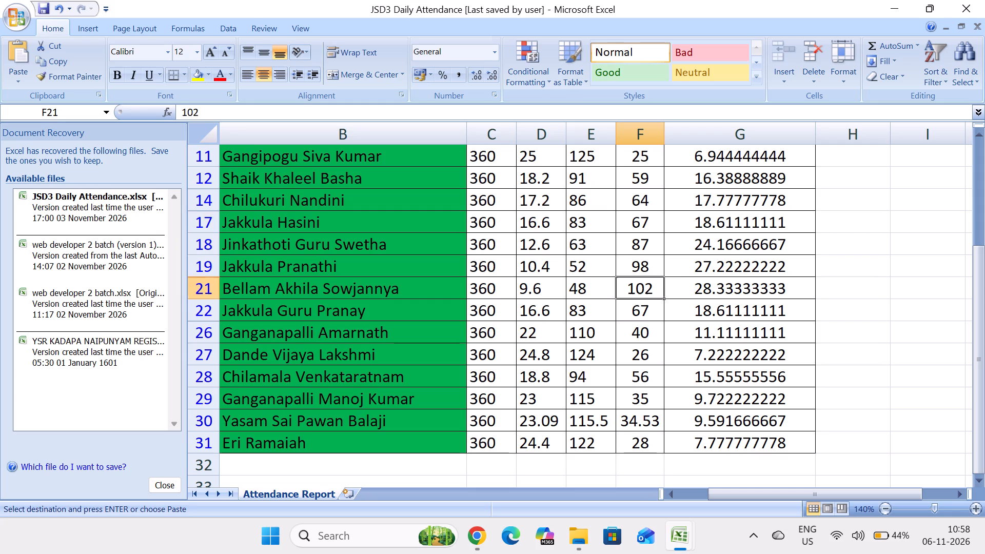
{"action": "key", "text": "Up"}
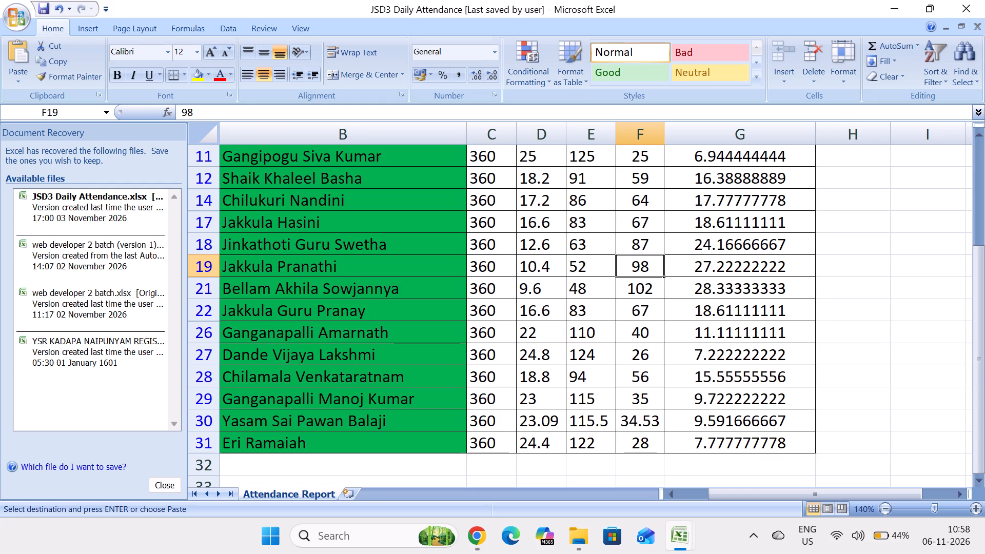
{"action": "key", "text": "Up"}
{"action": "key", "text": "Up"}
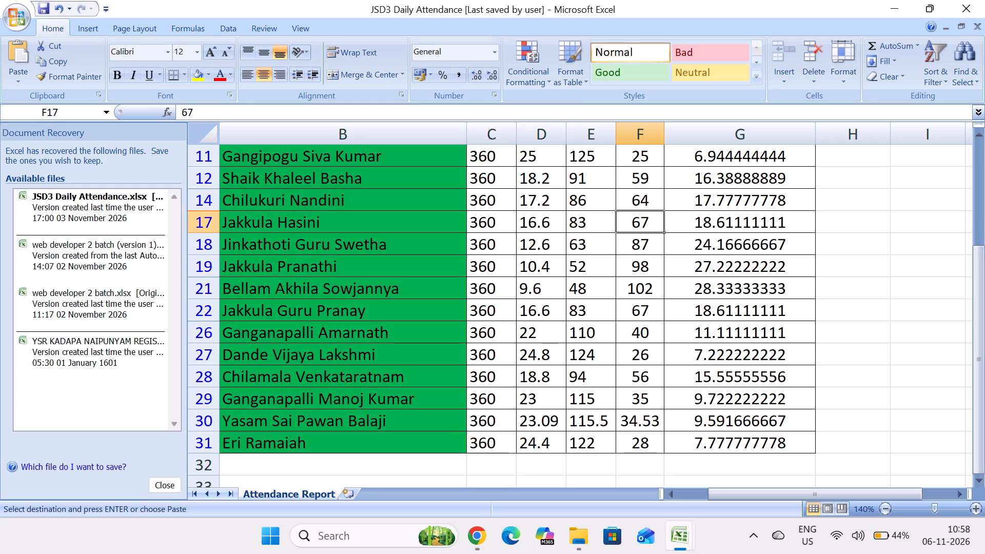
Check every filtered candidate's Hours value again, from row 14 up to the header and down through row 31.
{"action": "key", "text": "Up"}
{"action": "key", "text": "Up"}
{"action": "key", "text": "Up"}
{"action": "key", "text": "Up"}
{"action": "key", "text": "Up"}
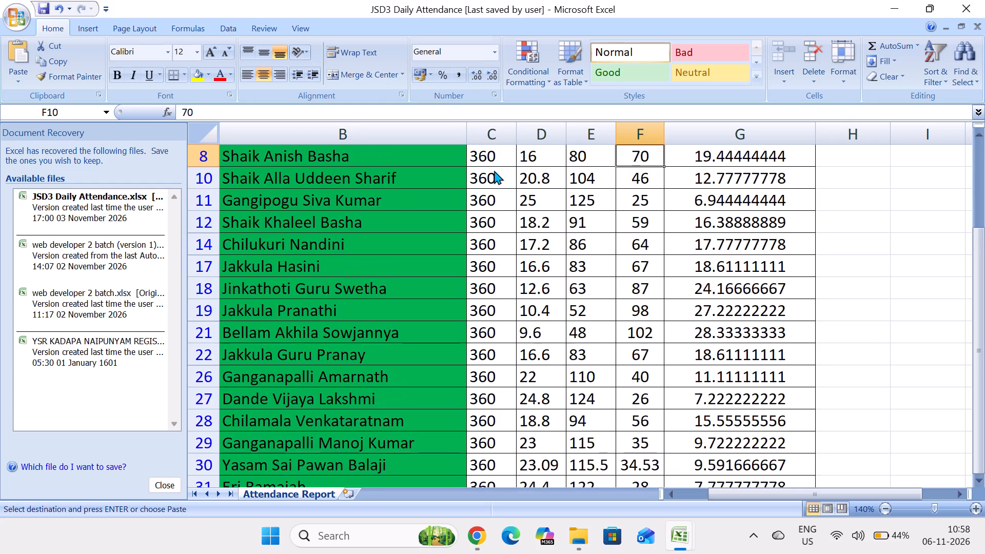
{"action": "key", "text": "Up"}
{"action": "key", "text": "Up"}
{"action": "key", "text": "Up"}
{"action": "key", "text": "Up"}
{"action": "key", "text": "Down"}
{"action": "key", "text": "Down"}
{"action": "key", "text": "Down"}
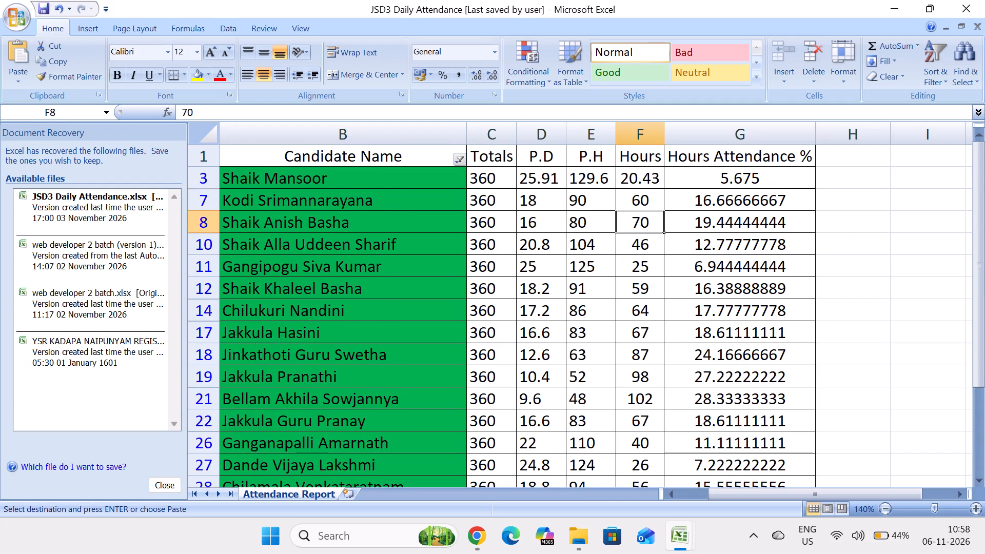
{"action": "key", "text": "Down"}
{"action": "key", "text": "Down"}
{"action": "key", "text": "Down"}
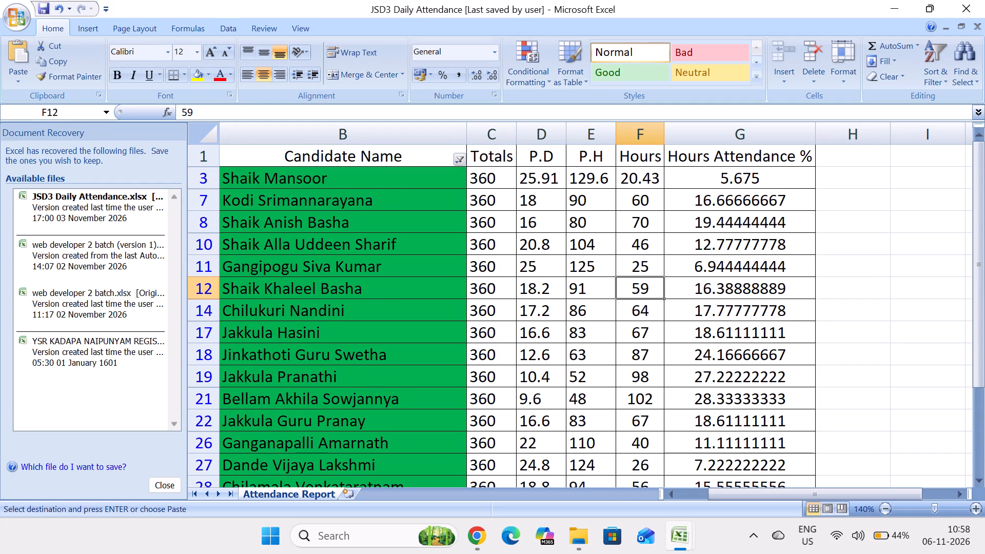
{"action": "key", "text": "Down"}
{"action": "key", "text": "Down"}
{"action": "key", "text": "Down"}
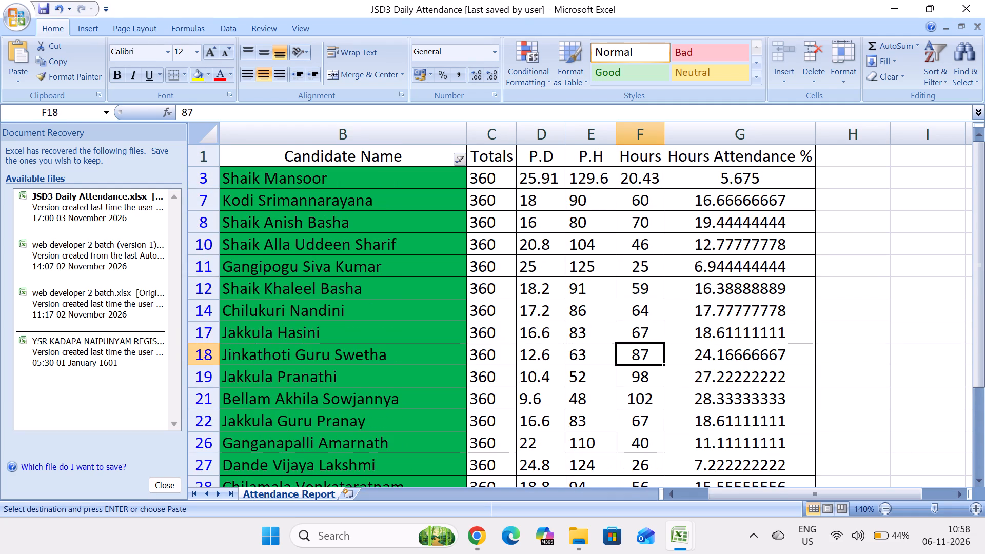
{"action": "key", "text": "Down"}
{"action": "key", "text": "Down"}
{"action": "key", "text": "Down"}
{"action": "key", "text": "Down"}
{"action": "key", "text": "Down"}
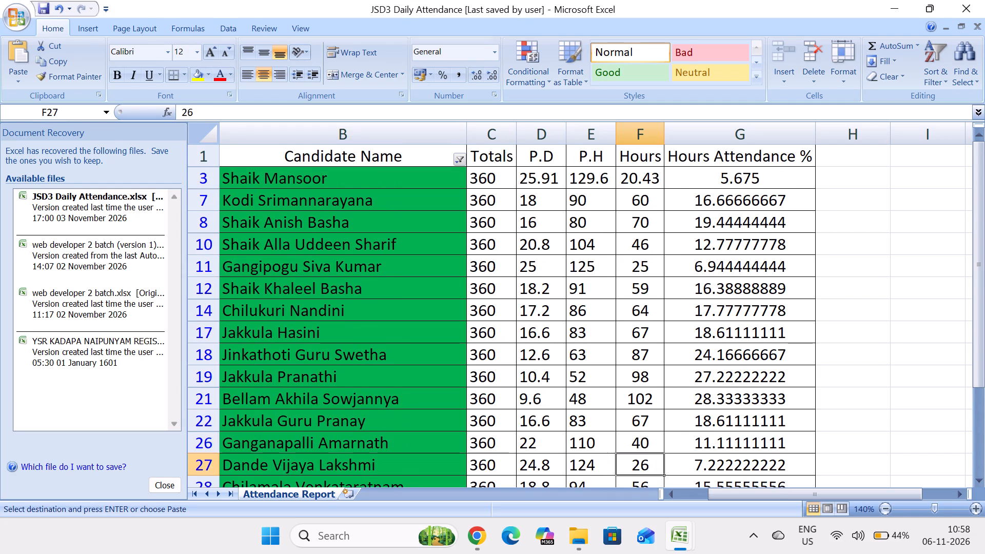
{"action": "key", "text": "Down"}
{"action": "key", "text": "Down"}
{"action": "key", "text": "Down"}
{"action": "key", "text": "Down"}
{"action": "key", "text": "Down"}
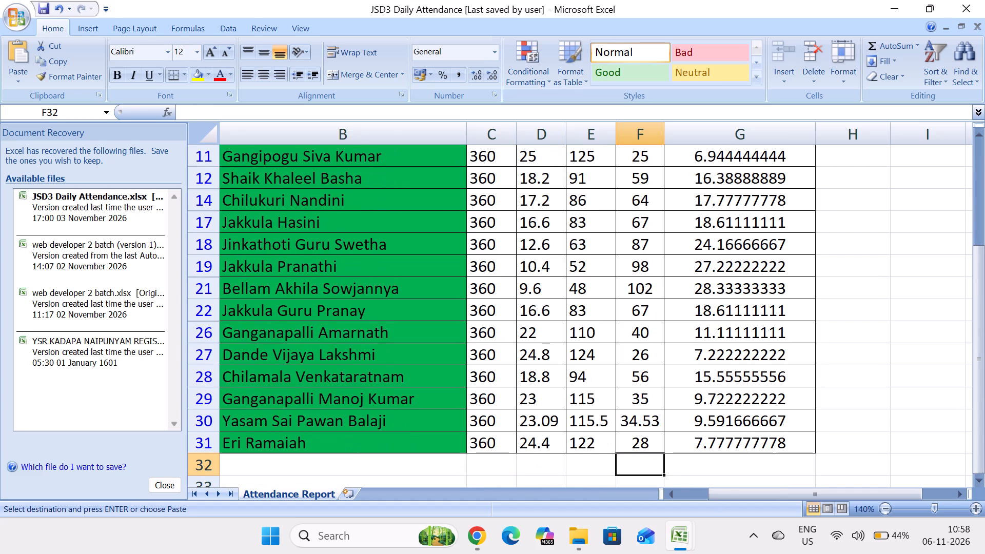
{"action": "key", "text": "Up"}
{"action": "key", "text": "Up"}
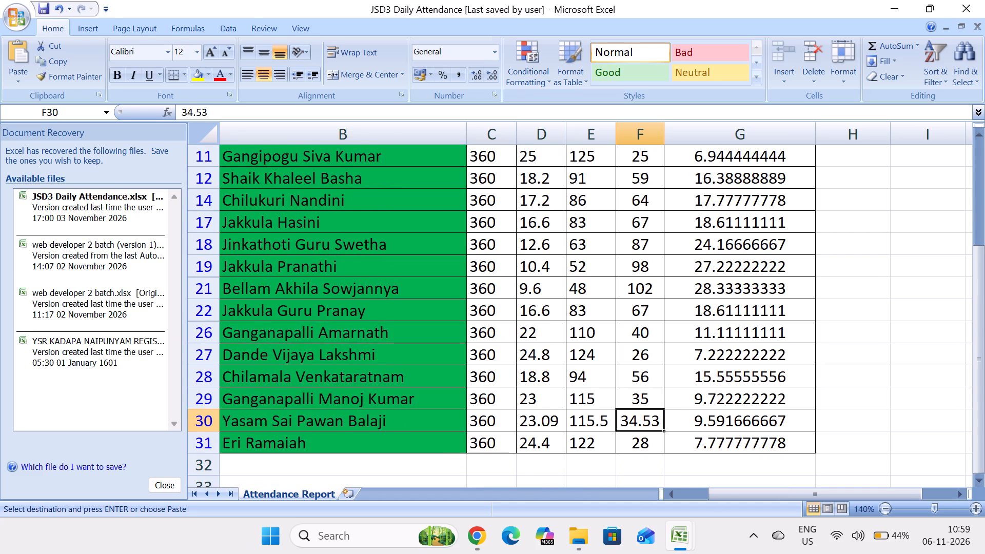
Recheck the Hours values from row 17 up to the header and down past the last candidate row.
{"action": "left_click", "coordinate": [635, 223]}
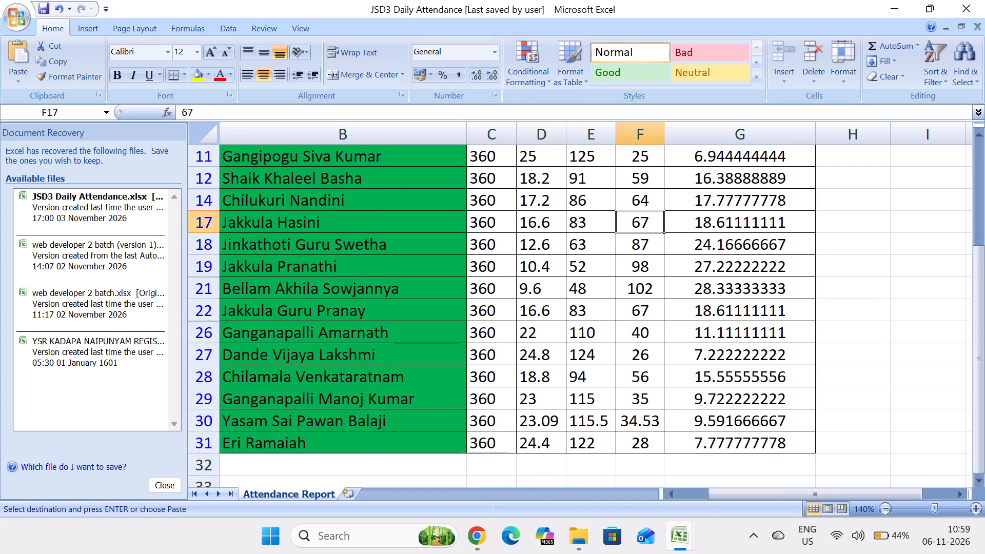
{"action": "key", "text": "Up"}
{"action": "key", "text": "Up"}
{"action": "key", "text": "Up"}
{"action": "key", "text": "Up"}
{"action": "key", "text": "Up"}
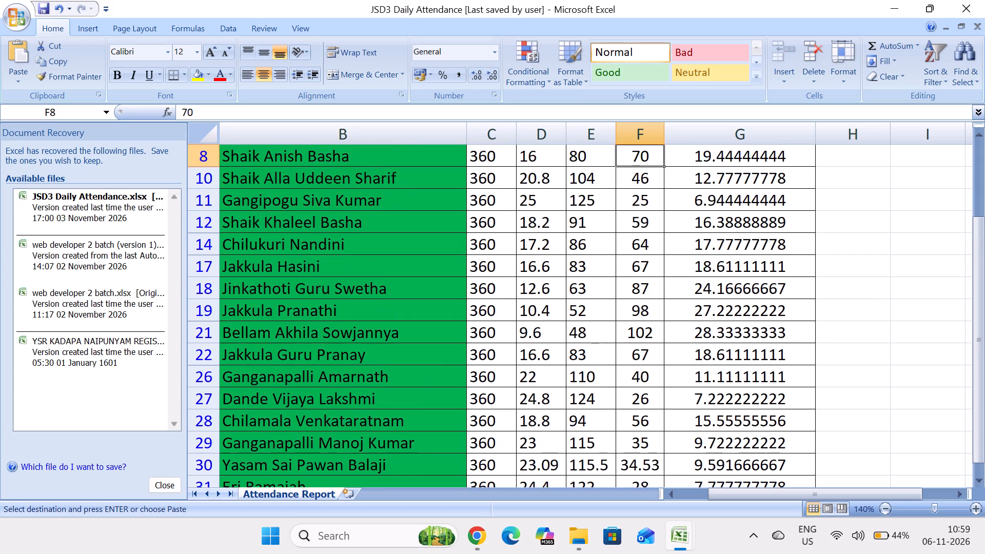
{"action": "key", "text": "Up"}
{"action": "key", "text": "Up"}
{"action": "key", "text": "Up"}
{"action": "key", "text": "Down"}
{"action": "key", "text": "Down"}
{"action": "key", "text": "Down"}
{"action": "key", "text": "Down"}
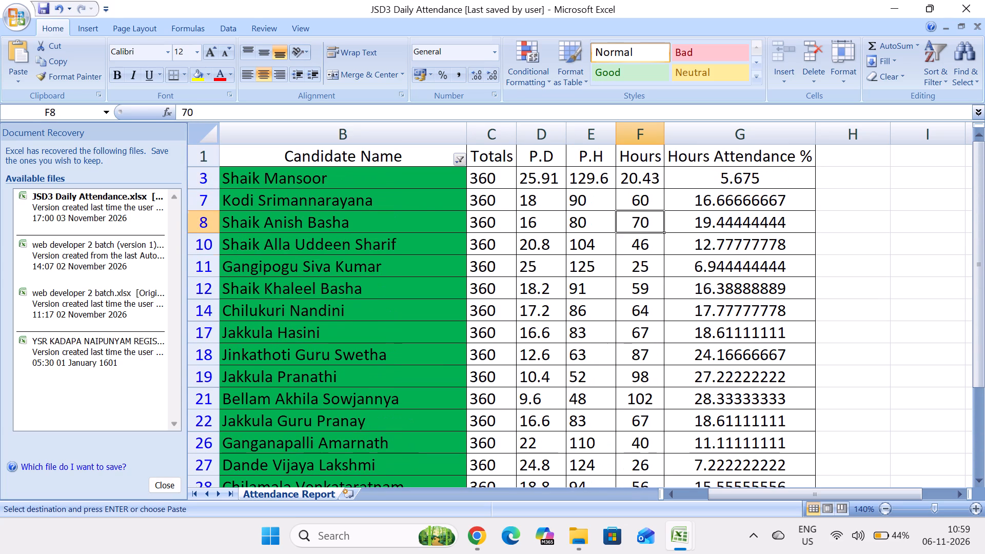
{"action": "key", "text": "Down"}
{"action": "key", "text": "Down"}
{"action": "key", "text": "Down"}
{"action": "key", "text": "Down"}
{"action": "key", "text": "Down"}
{"action": "key", "text": "Down"}
{"action": "key", "text": "Down"}
{"action": "key", "text": "Down"}
{"action": "key", "text": "Down"}
{"action": "key", "text": "Down"}
{"action": "key", "text": "Down"}
{"action": "key", "text": "Down"}
{"action": "key", "text": "Down"}
{"action": "key", "text": "Down"}
{"action": "key", "text": "Down"}
{"action": "key", "text": "Down"}
{"action": "key", "text": "Down"}
{"action": "key", "text": "Down"}
{"action": "key", "text": "Down"}
{"action": "key", "text": "Down"}
{"action": "key", "text": "Down"}
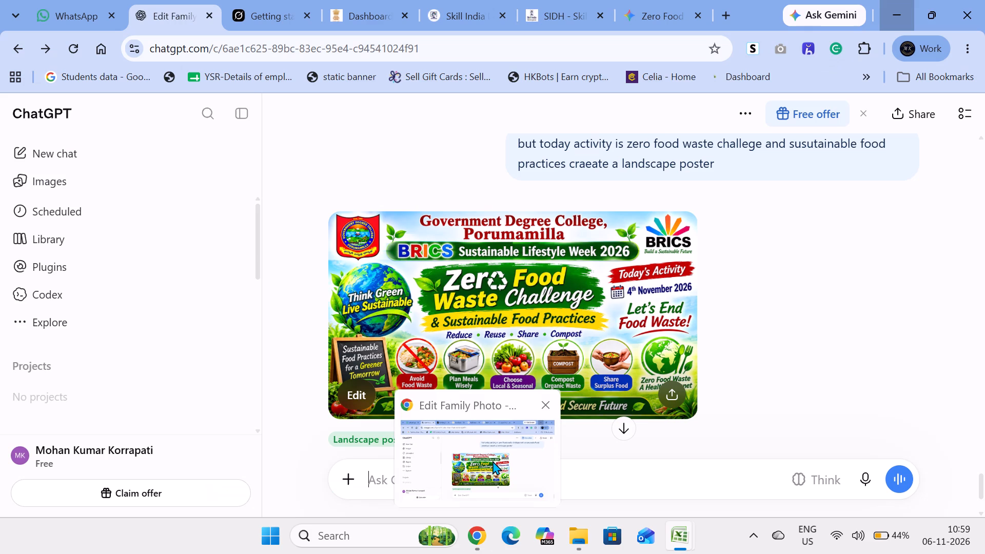
Switch to the Skill India Digital portal and examine the attended hours and attendance percentages of candidates 25 to 30.
{"action": "left_click", "coordinate": [493, 461]}
{"action": "left_click", "coordinate": [559, 3]}
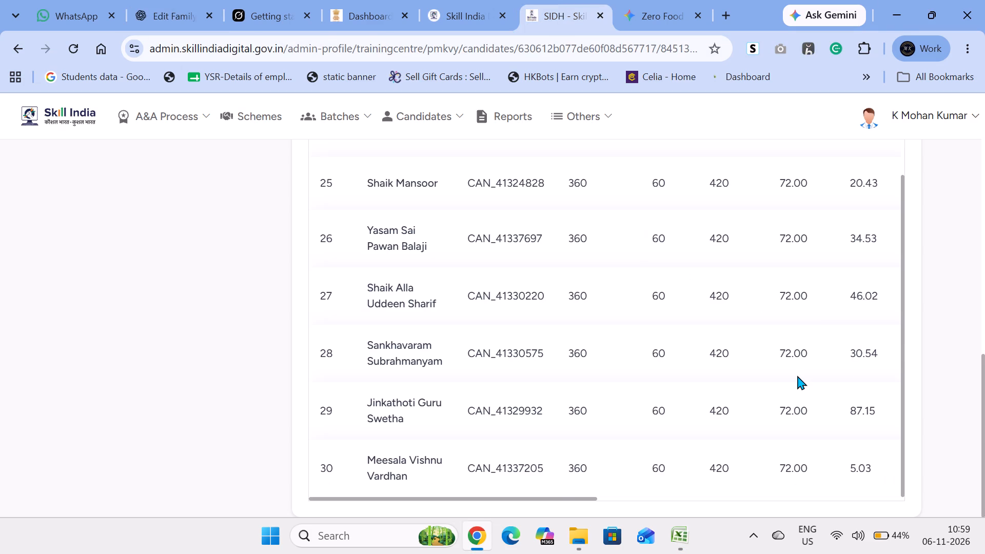
{"action": "left_click", "coordinate": [797, 375]}
{"action": "key", "text": "Right"}
{"action": "key", "text": "Right"}
{"action": "key", "text": "Right"}
{"action": "key", "text": "Right"}
{"action": "key", "text": "Right"}
{"action": "key", "text": "Right"}
{"action": "key", "text": "Right"}
{"action": "key", "text": "Right"}
{"action": "key", "text": "Right"}
{"action": "key", "text": "Right"}
{"action": "key", "text": "Right"}
{"action": "key", "text": "Right"}
{"action": "key", "text": "Right"}
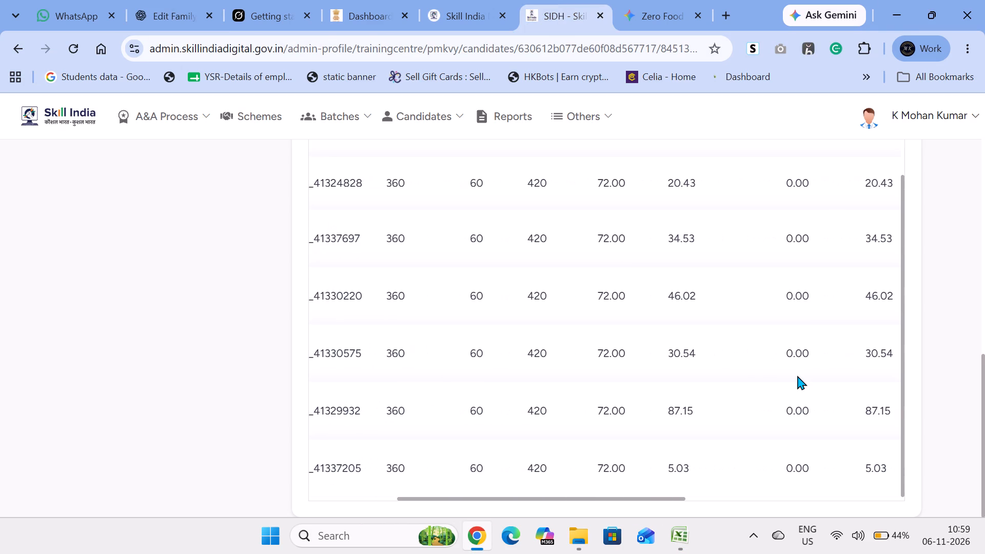
{"action": "key", "text": "Right"}
{"action": "key", "text": "Right"}
{"action": "key", "text": "Right"}
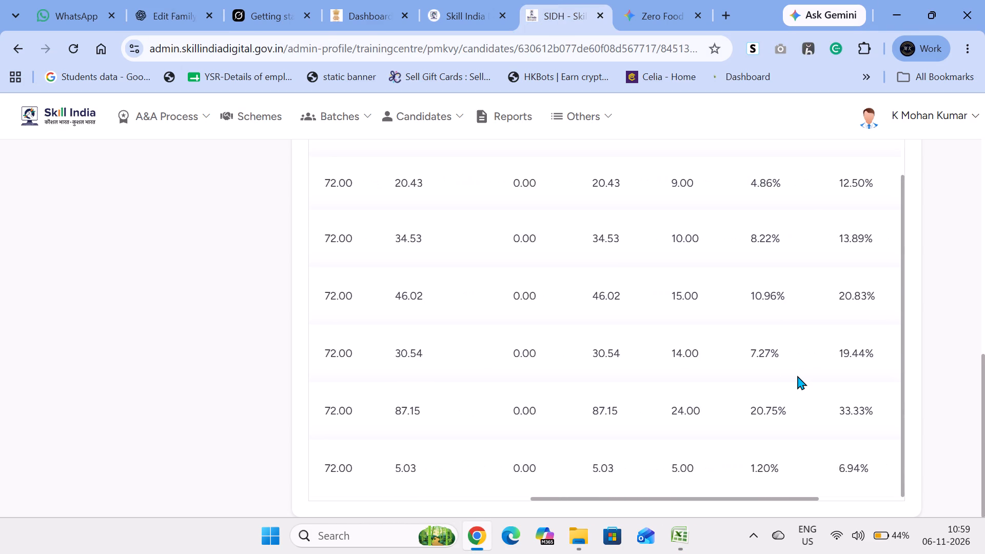
{"action": "key", "text": "Right"}
{"action": "key", "text": "Right"}
{"action": "key", "text": "Right"}
{"action": "key", "text": "Right"}
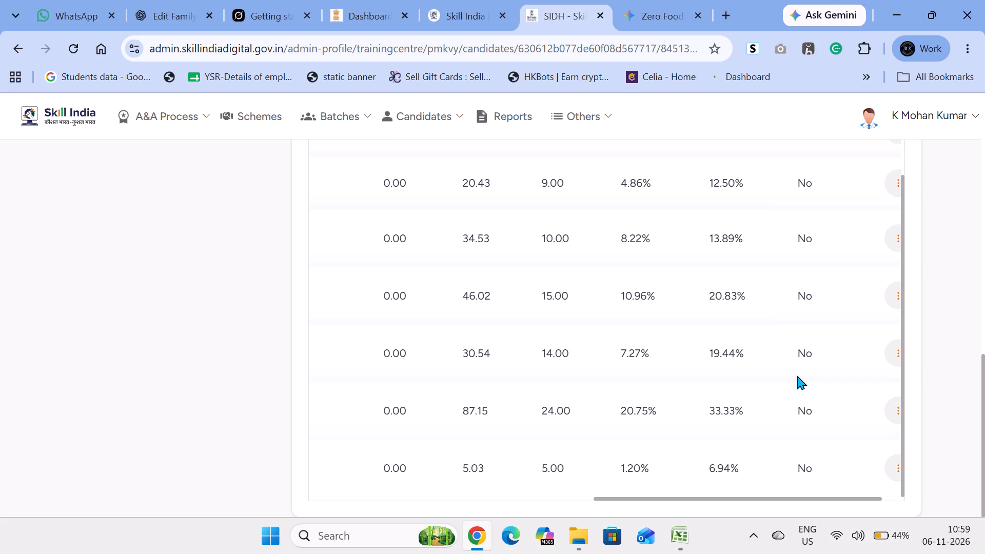
Review the attended hours, days and attendance percentages from the last candidates back up to the portal table's header.
{"action": "key", "text": "Up"}
{"action": "key", "text": "Up"}
{"action": "key", "text": "Up"}
{"action": "key", "text": "Up"}
{"action": "key", "text": "Up"}
{"action": "key", "text": "Up"}
{"action": "key", "text": "Up"}
{"action": "key", "text": "Up"}
{"action": "key", "text": "Up"}
{"action": "key", "text": "Up"}
{"action": "key", "text": "Up"}
{"action": "key", "text": "Up"}
{"action": "key", "text": "Up"}
{"action": "key", "text": "Up"}
{"action": "key", "text": "Up"}
{"action": "key", "text": "Up"}
{"action": "key", "text": "Up"}
{"action": "key", "text": "Up"}
{"action": "key", "text": "Up"}
{"action": "key", "text": "Up"}
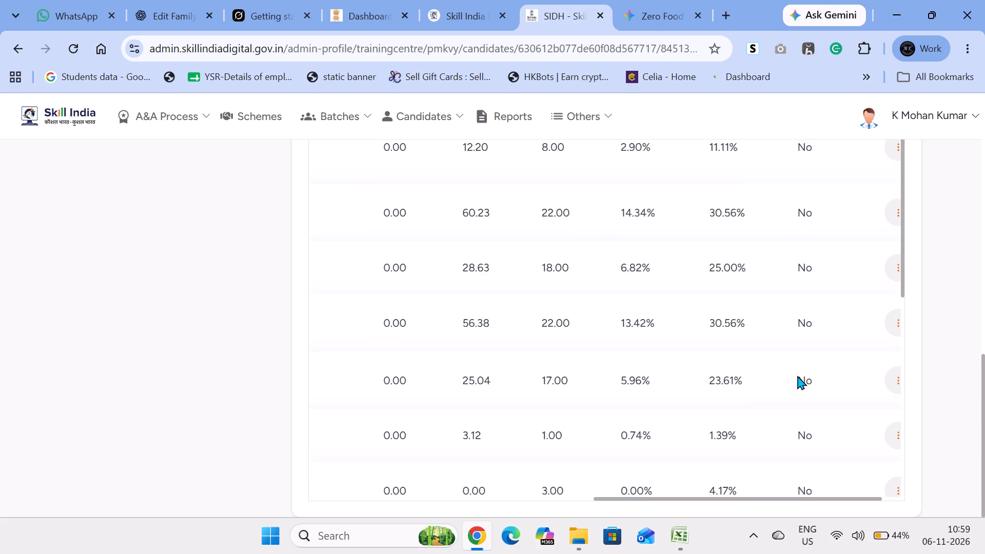
{"action": "key", "text": "Up"}
{"action": "key", "text": "Up"}
{"action": "key", "text": "Up"}
{"action": "key", "text": "Up"}
{"action": "key", "text": "Up"}
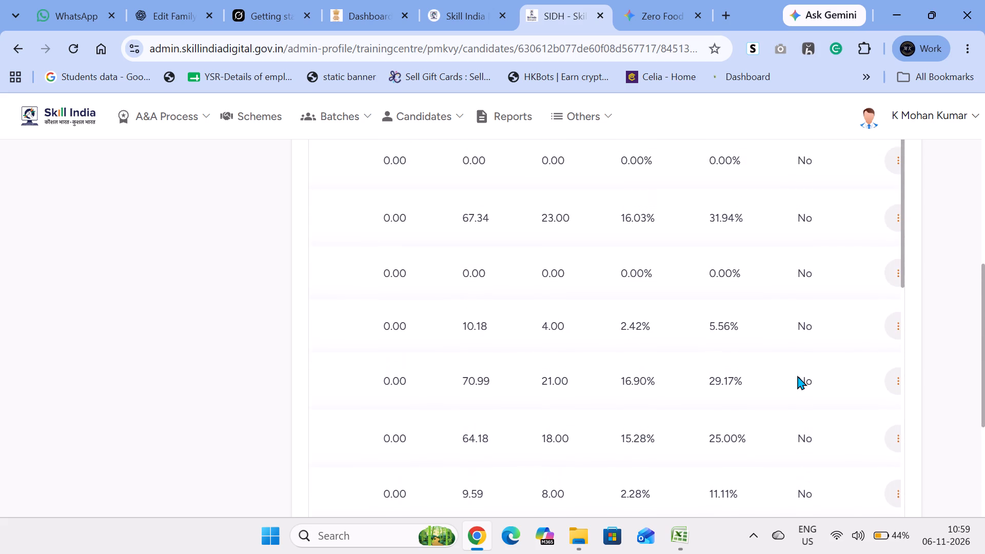
{"action": "key", "text": "Up"}
{"action": "key", "text": "Up"}
{"action": "key", "text": "Up"}
{"action": "key", "text": "Up"}
{"action": "key", "text": "Up"}
{"action": "key", "text": "Up"}
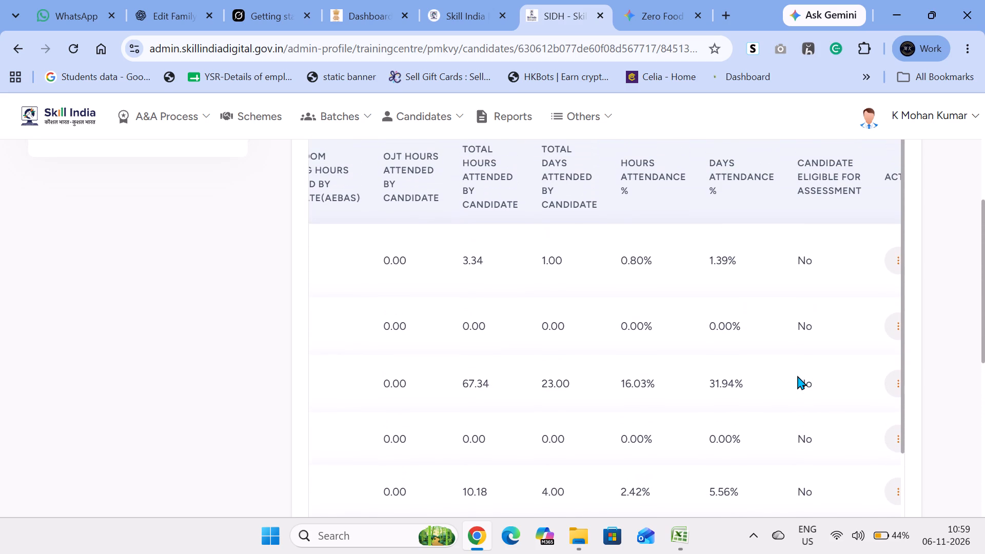
{"action": "key", "text": "Left"}
{"action": "key", "text": "Left"}
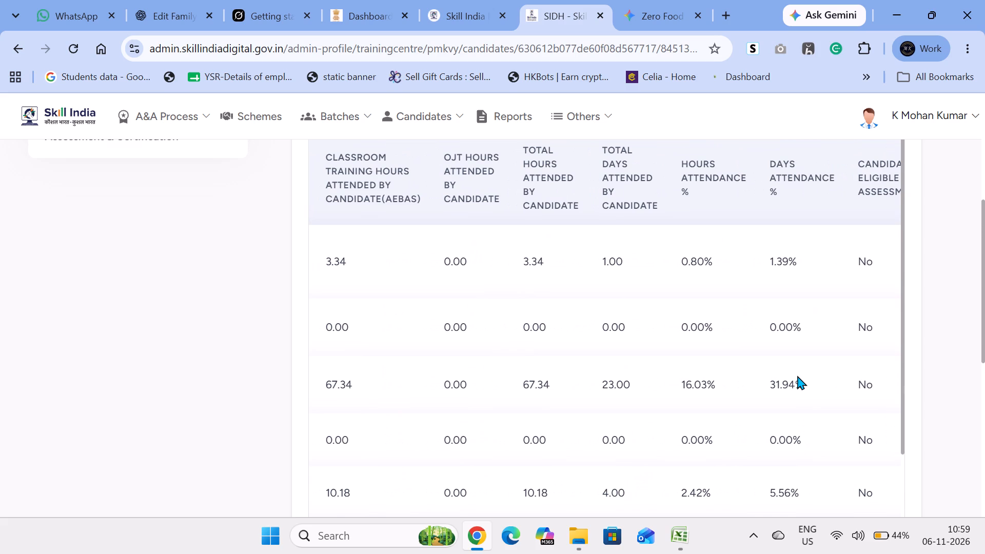
{"action": "key", "text": "Left"}
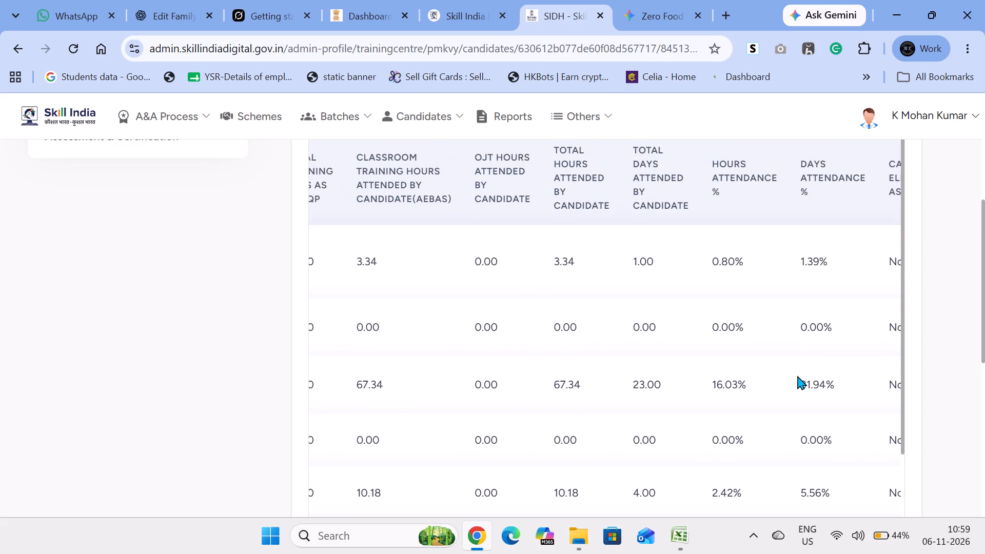
Return to the JSD3 Daily Attendance workbook and inspect the row 29 column D formula and row 22's attended hours and percentage formula.
{"action": "left_click", "coordinate": [676, 535]}
{"action": "left_click", "coordinate": [726, 479]}
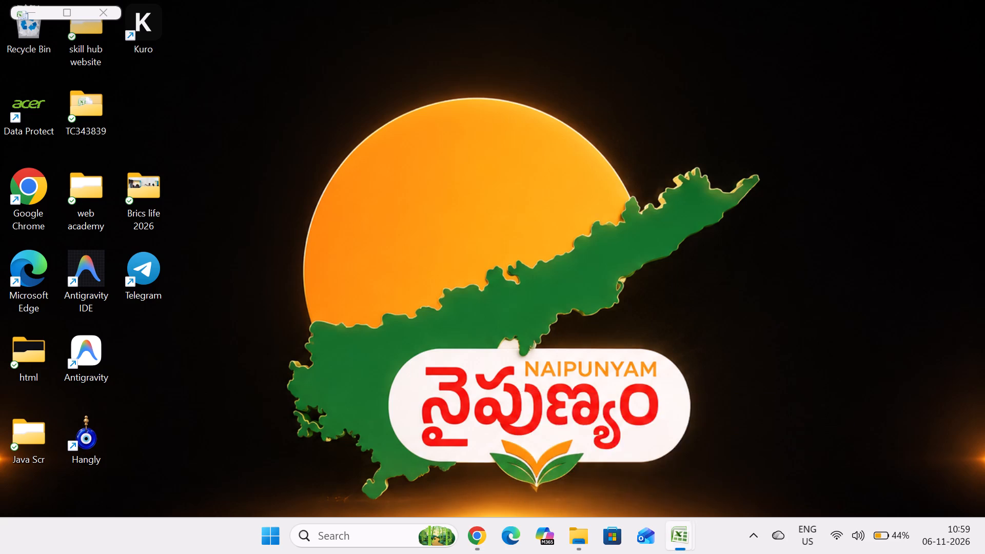
{"action": "left_click", "coordinate": [625, 483]}
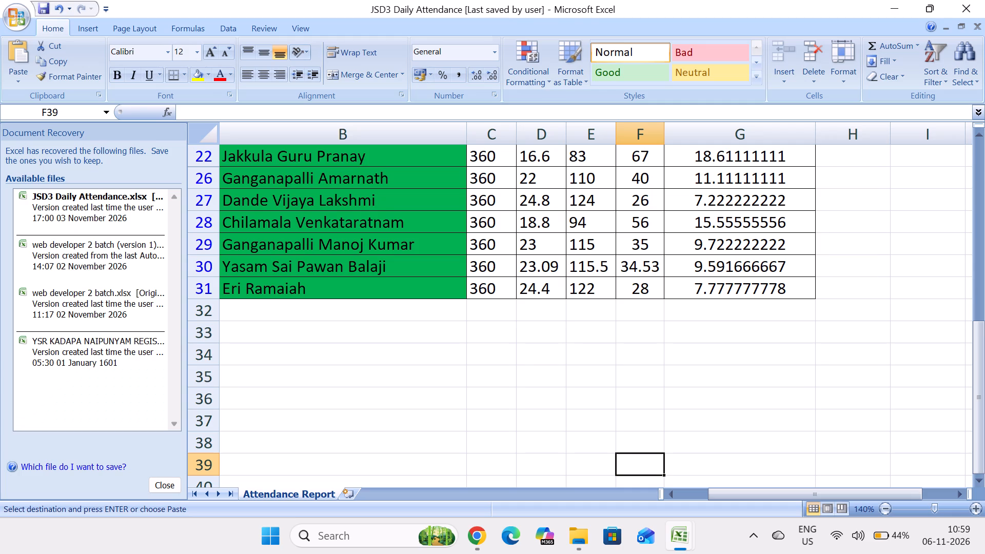
{"action": "left_click", "coordinate": [564, 244]}
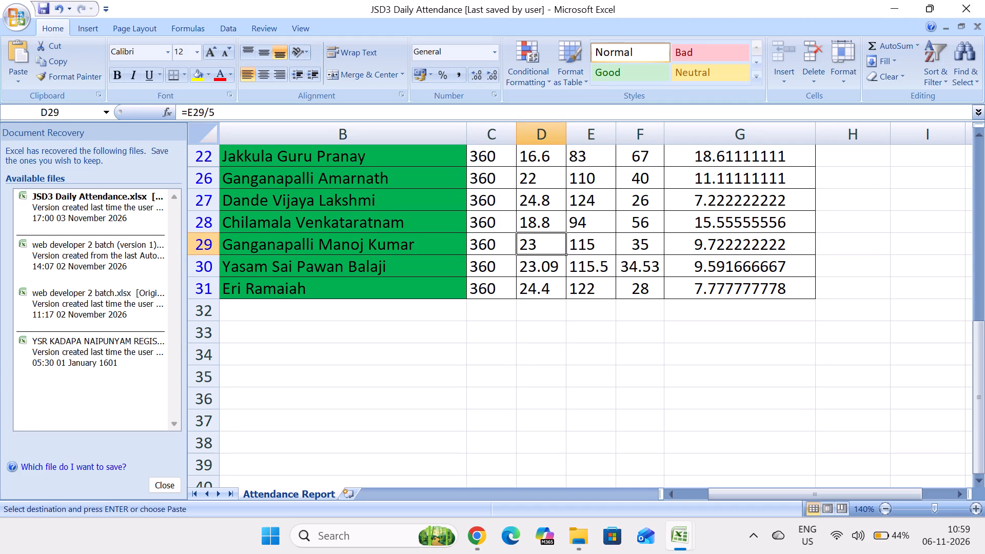
{"action": "left_click", "coordinate": [631, 153]}
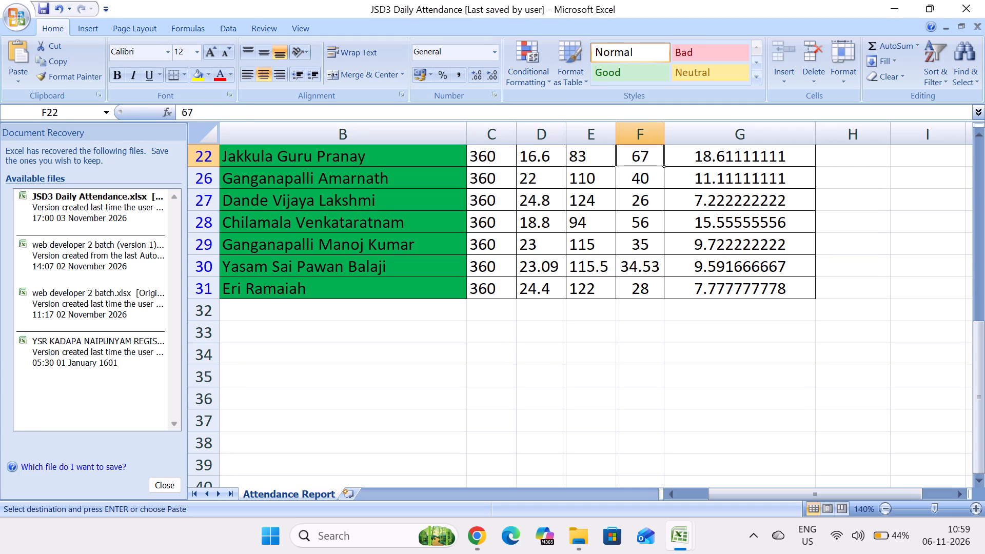
{"action": "key", "text": "Right"}
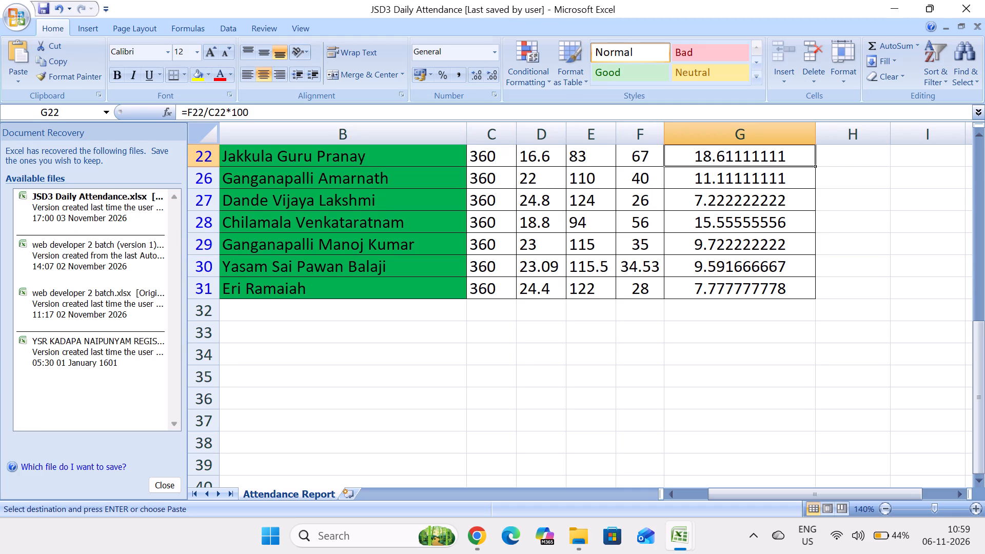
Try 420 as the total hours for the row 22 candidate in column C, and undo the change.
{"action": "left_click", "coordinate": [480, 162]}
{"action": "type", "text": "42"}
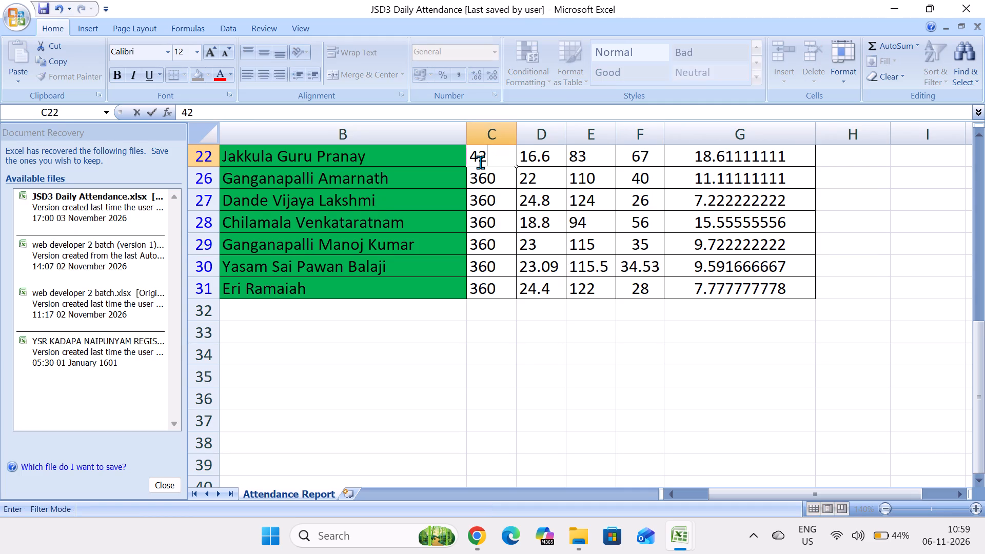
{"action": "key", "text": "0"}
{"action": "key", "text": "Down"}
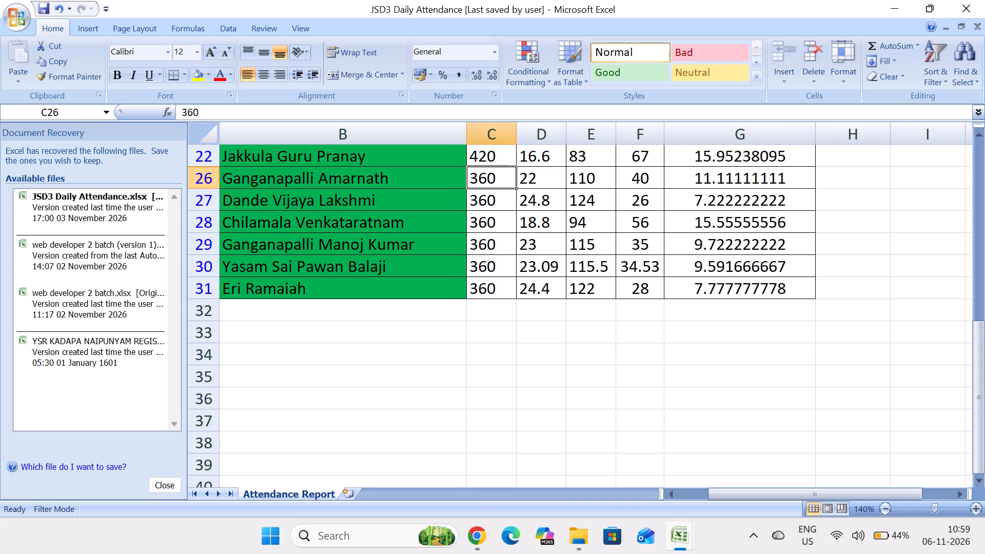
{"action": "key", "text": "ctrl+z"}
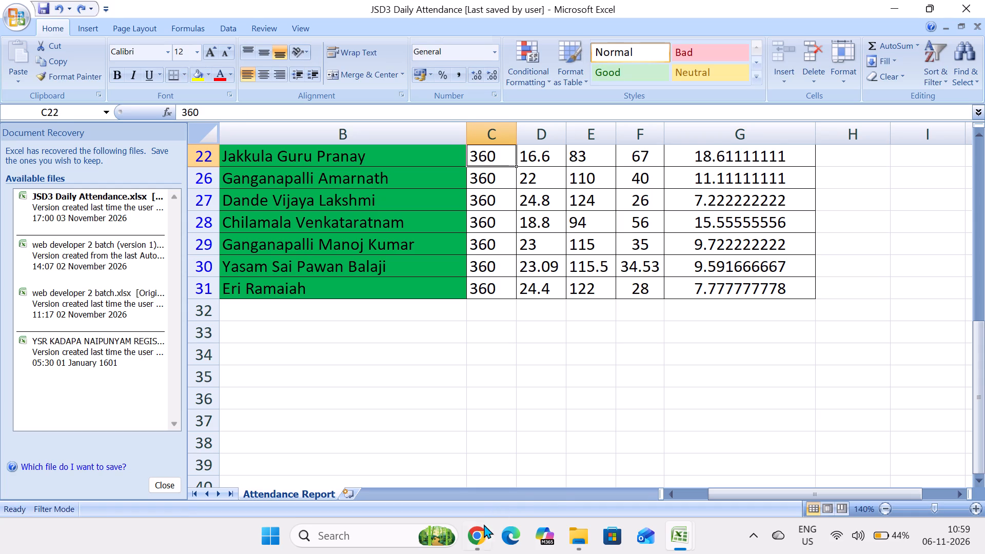
Switch to the portal and trace the attendance table back to the candidate names, IDs and required training hours.
{"action": "left_click", "coordinate": [494, 470]}
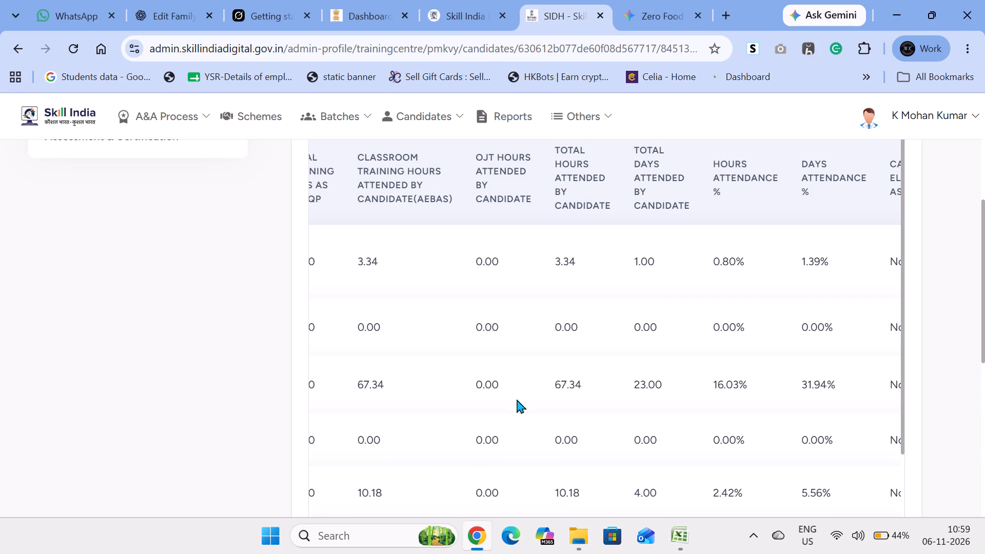
{"action": "left_click", "coordinate": [525, 343]}
{"action": "key", "text": "Left"}
{"action": "key", "text": "Left"}
{"action": "key", "text": "Left"}
{"action": "key", "text": "Left"}
{"action": "key", "text": "Left"}
{"action": "key", "text": "Left"}
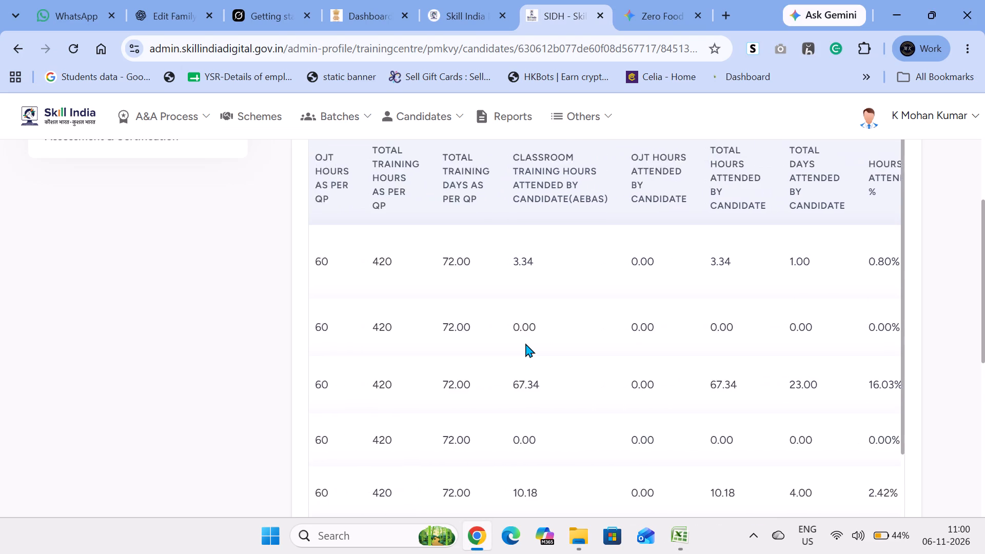
{"action": "key", "text": "Left"}
{"action": "key", "text": "Left"}
{"action": "key", "text": "Left"}
{"action": "key", "text": "Left"}
{"action": "key", "text": "Left"}
{"action": "key", "text": "Left"}
{"action": "key", "text": "Left"}
{"action": "key", "text": "Left"}
{"action": "key", "text": "Left"}
{"action": "key", "text": "Left"}
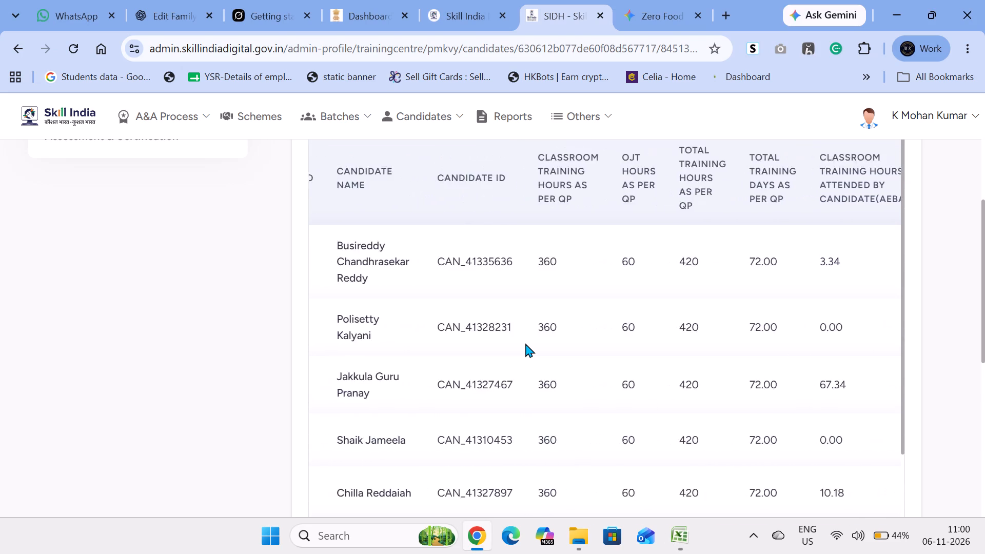
{"action": "key", "text": "Left"}
{"action": "key", "text": "Left"}
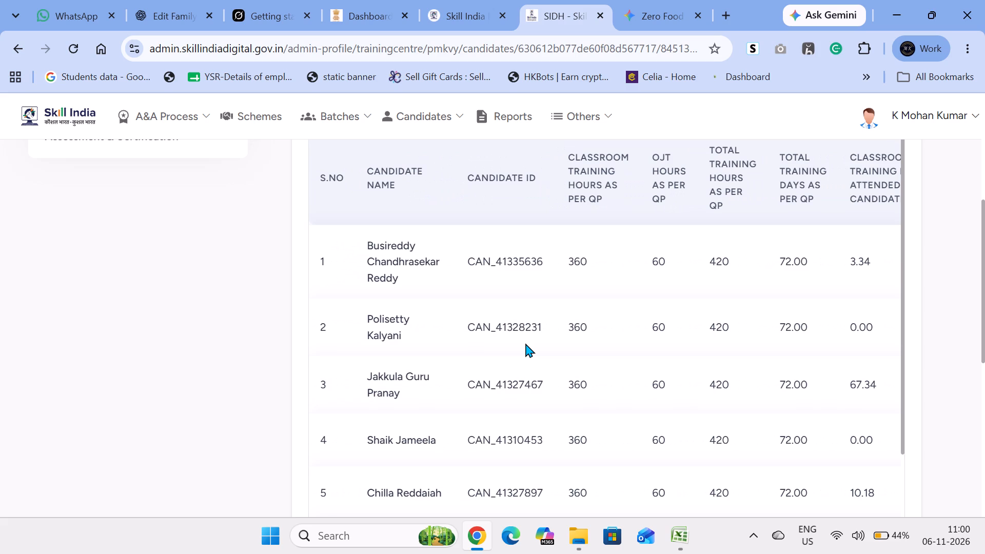
Compare the third candidate's training hours per QP with the total hours attended and the hours attendance percentage.
{"action": "key", "text": "Right"}
{"action": "key", "text": "Right"}
{"action": "key", "text": "Right"}
{"action": "key", "text": "Right"}
{"action": "key", "text": "Right"}
{"action": "key", "text": "Right"}
{"action": "key", "text": "Right"}
{"action": "key", "text": "Right"}
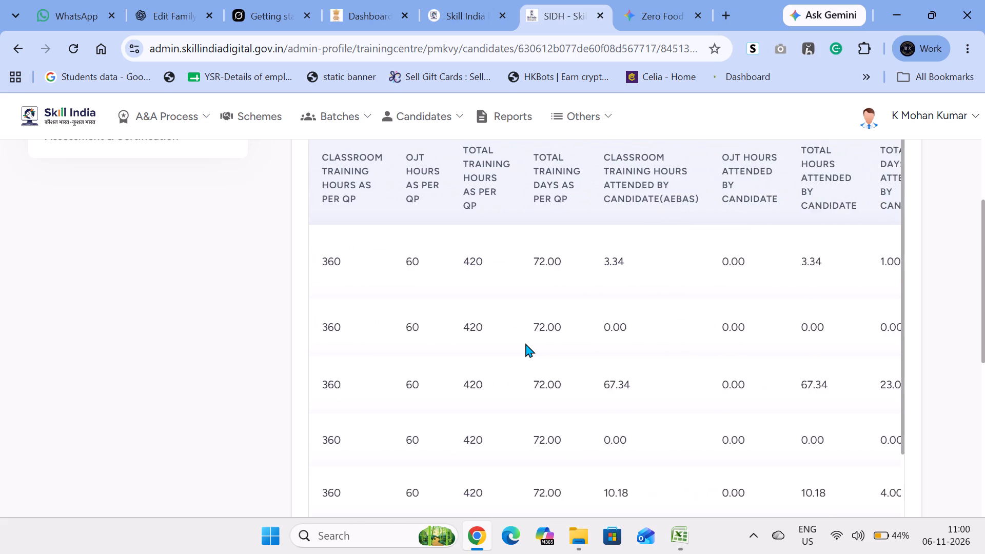
{"action": "key", "text": "Right"}
{"action": "key", "text": "Right"}
{"action": "key", "text": "Right"}
{"action": "key", "text": "Right"}
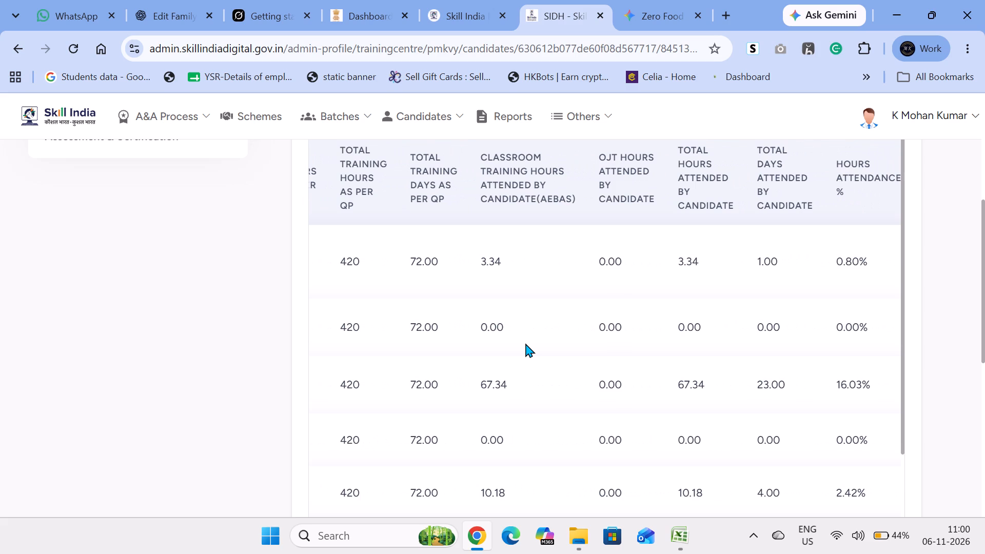
{"action": "key", "text": "Right"}
{"action": "key", "text": "Right"}
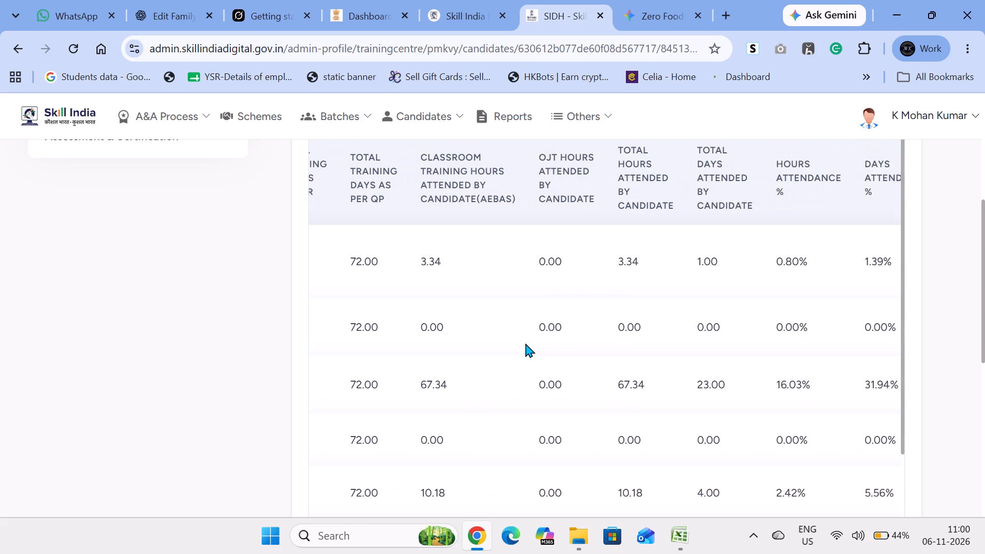
{"action": "key", "text": "Right"}
{"action": "key", "text": "Right"}
{"action": "key", "text": "Right"}
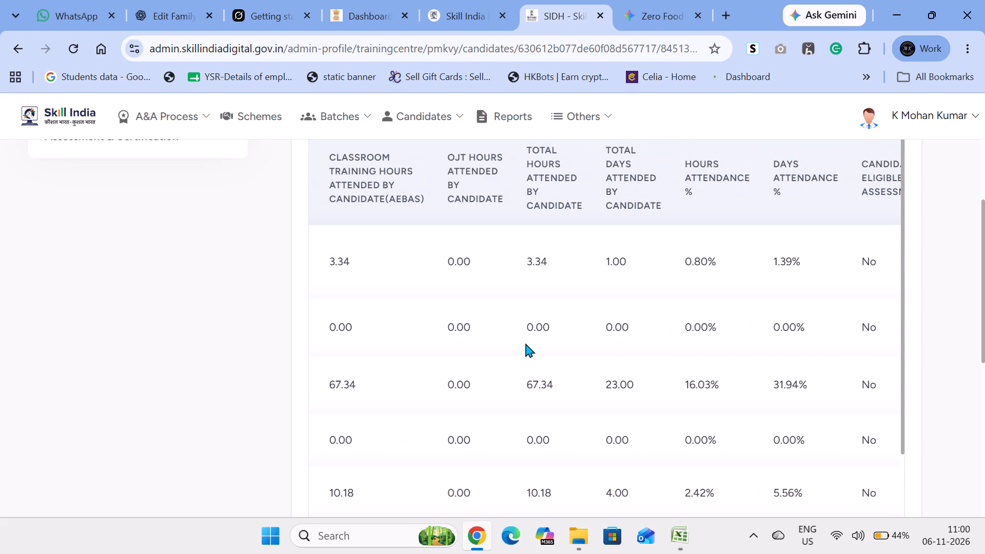
Examine the attended hours and hours attendance percentages of the candidates further down the portal table.
{"action": "left_click", "coordinate": [702, 387]}
{"action": "key", "text": "Down"}
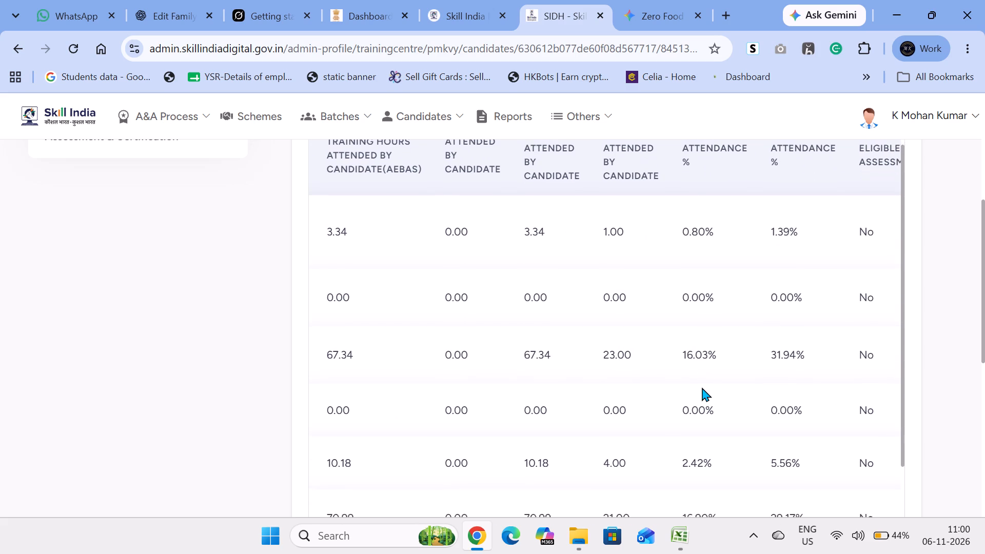
{"action": "key", "text": "Down"}
{"action": "key", "text": "Down"}
{"action": "key", "text": "Down"}
{"action": "key", "text": "Down"}
{"action": "key", "text": "Down"}
{"action": "key", "text": "Down"}
{"action": "key", "text": "Down"}
{"action": "key", "text": "Down"}
{"action": "key", "text": "Down"}
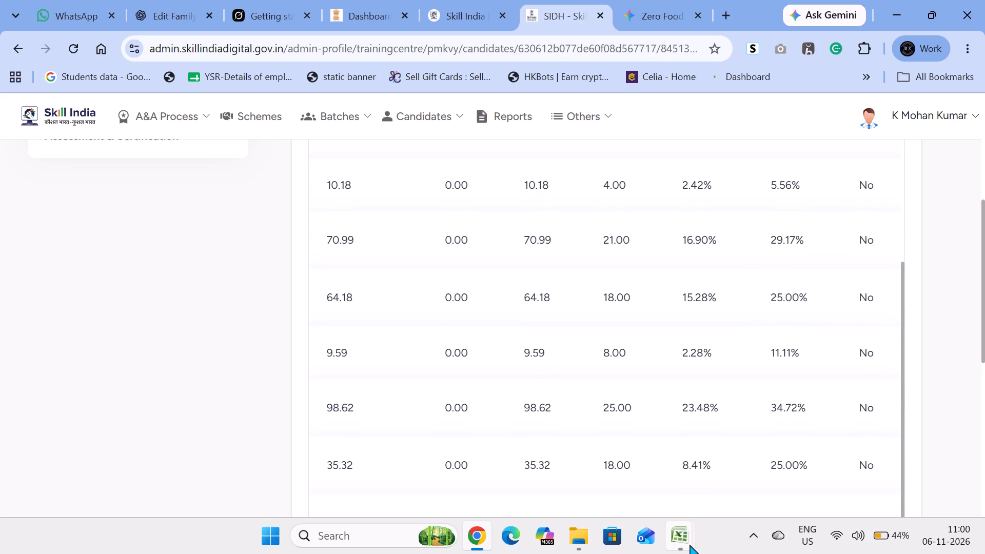
In the attendance workbook, check the column C total hours from row 30 up to row 18 and the attended hours in rows 19 and 21.
{"action": "double_click", "coordinate": [648, 479]}
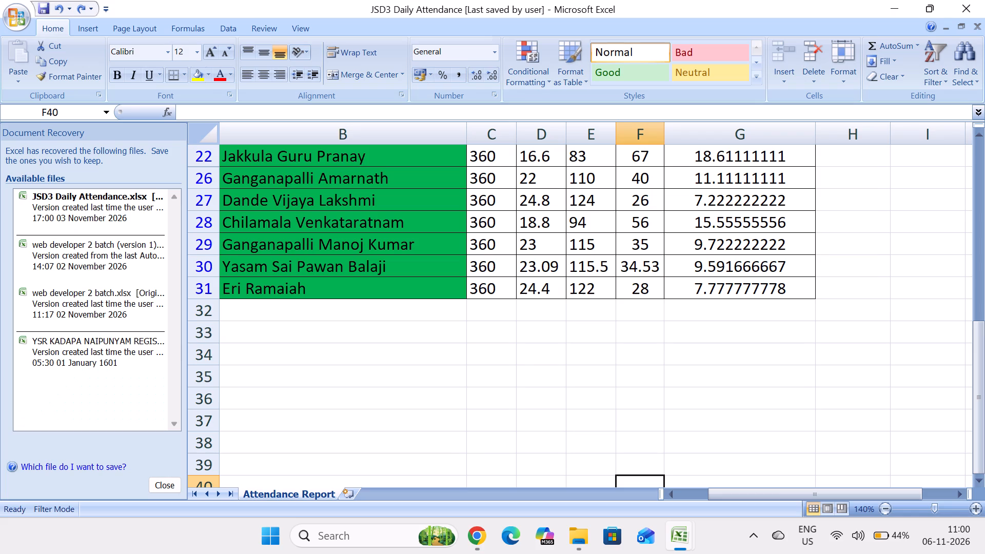
{"action": "left_click", "coordinate": [509, 270]}
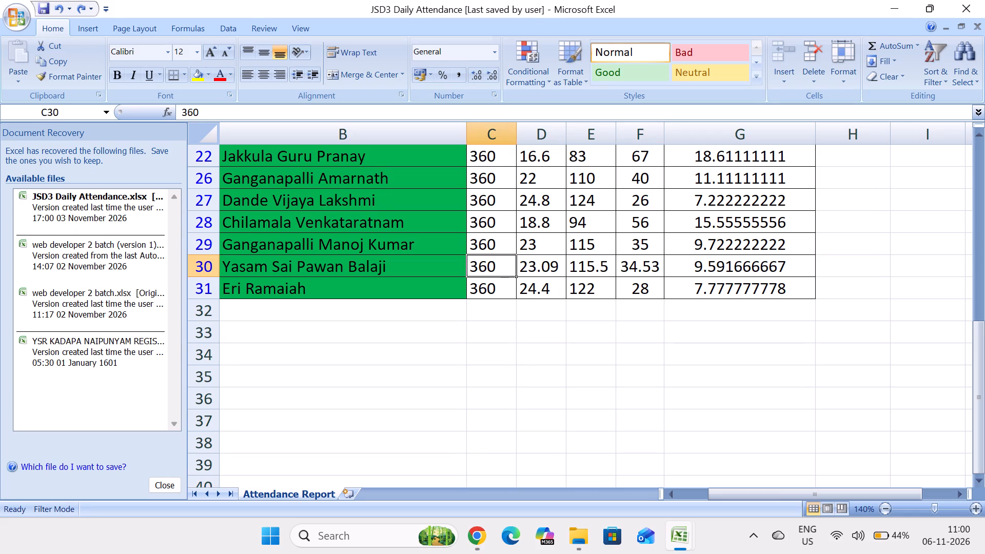
{"action": "key", "text": "Up"}
{"action": "key", "text": "Up"}
{"action": "key", "text": "Up"}
{"action": "key", "text": "Up"}
{"action": "key", "text": "Up"}
{"action": "key", "text": "Up"}
{"action": "key", "text": "Up"}
{"action": "key", "text": "Up"}
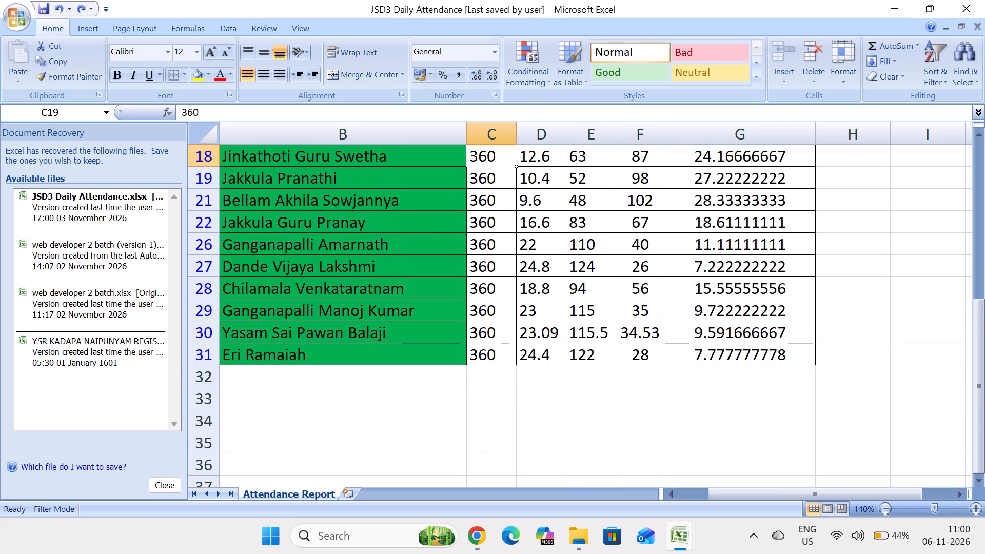
{"action": "key", "text": "Down"}
{"action": "key", "text": "Right"}
{"action": "key", "text": "Right"}
{"action": "key", "text": "Right"}
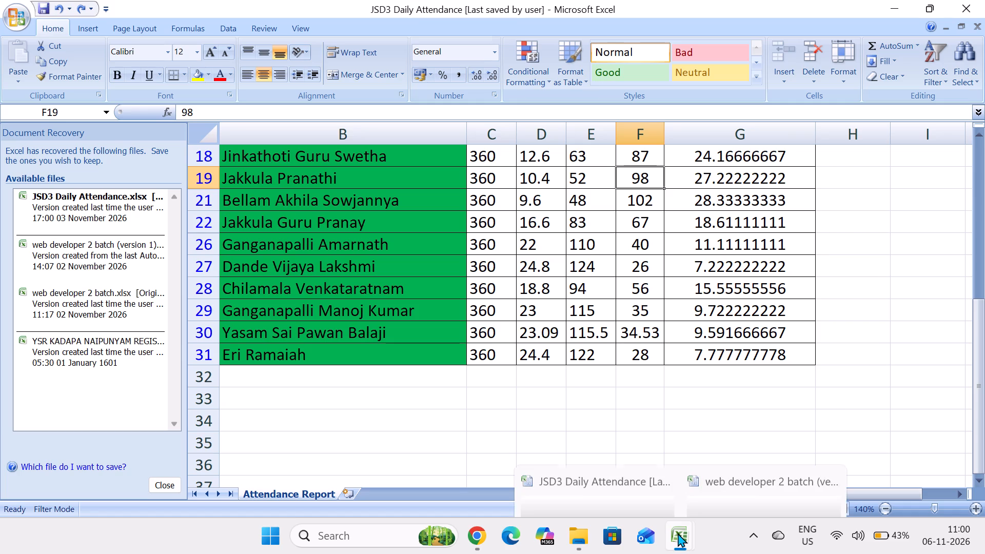
{"action": "left_click", "coordinate": [647, 174]}
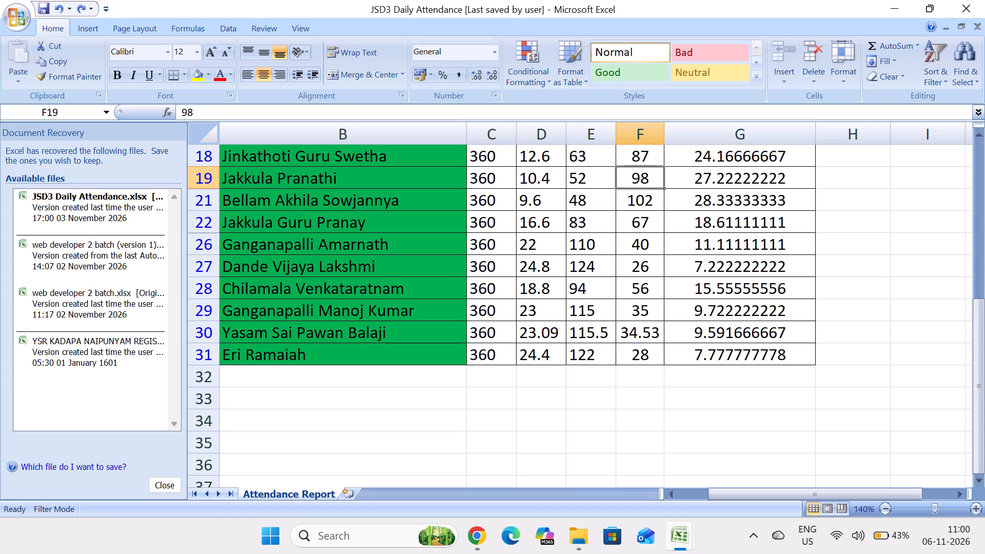
{"action": "key", "text": "Down"}
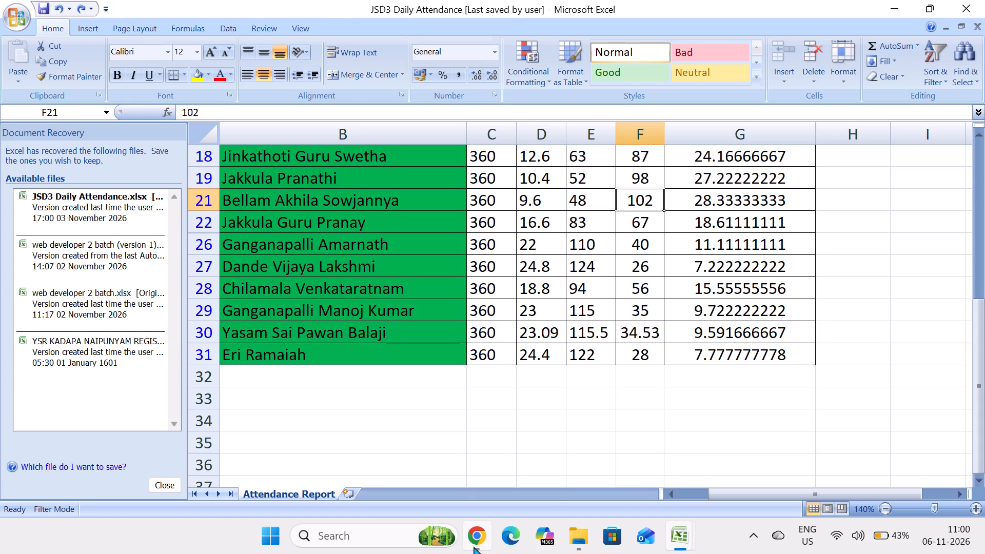
Switch to the portal and examine the attended hours and hours attendance percentages further down the candidate-wise attendance table.
{"action": "left_click", "coordinate": [474, 546]}
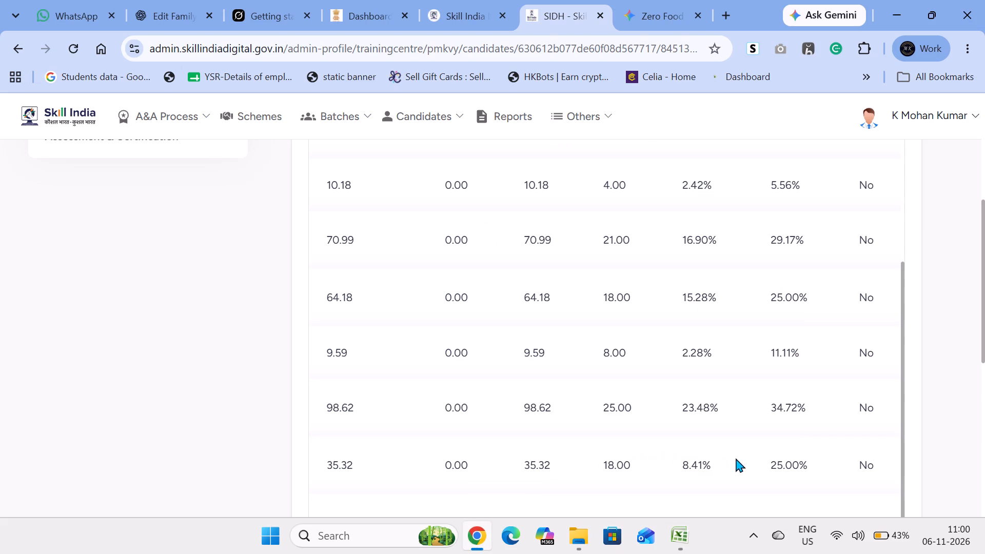
{"action": "left_click", "coordinate": [791, 412]}
{"action": "key", "text": "Down"}
{"action": "key", "text": "Down"}
{"action": "key", "text": "Down"}
{"action": "key", "text": "Down"}
{"action": "key", "text": "Down"}
{"action": "key", "text": "Down"}
{"action": "key", "text": "Down"}
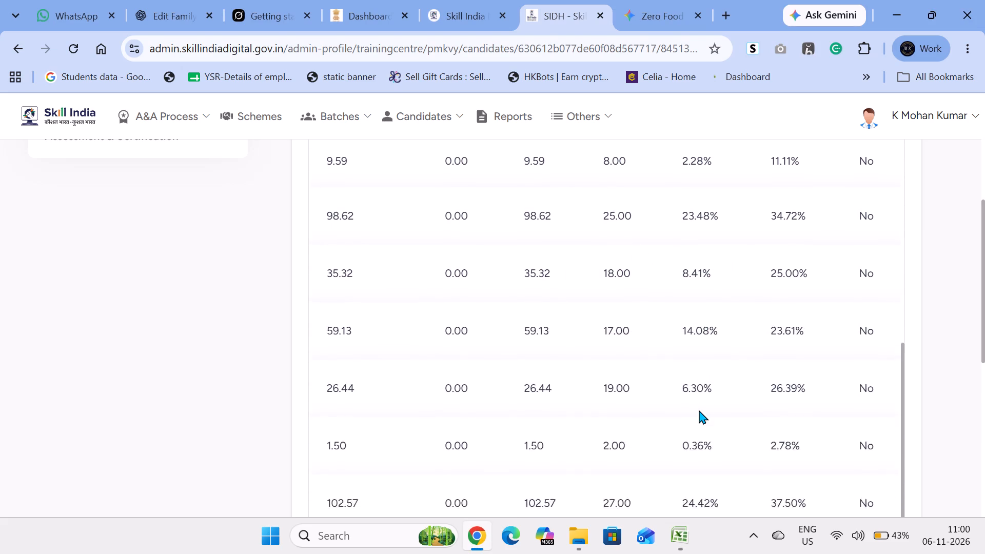
{"action": "key", "text": "Down"}
{"action": "key", "text": "Down"}
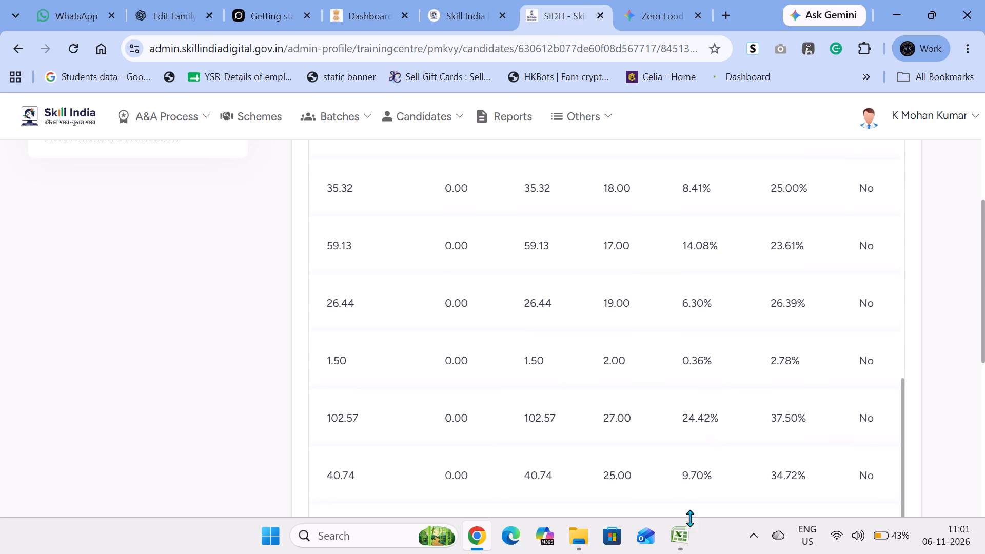
Return to the JSD3 Daily Attendance workbook and check the column F hours from row 31 up to row 21.
{"action": "left_click", "coordinate": [680, 540]}
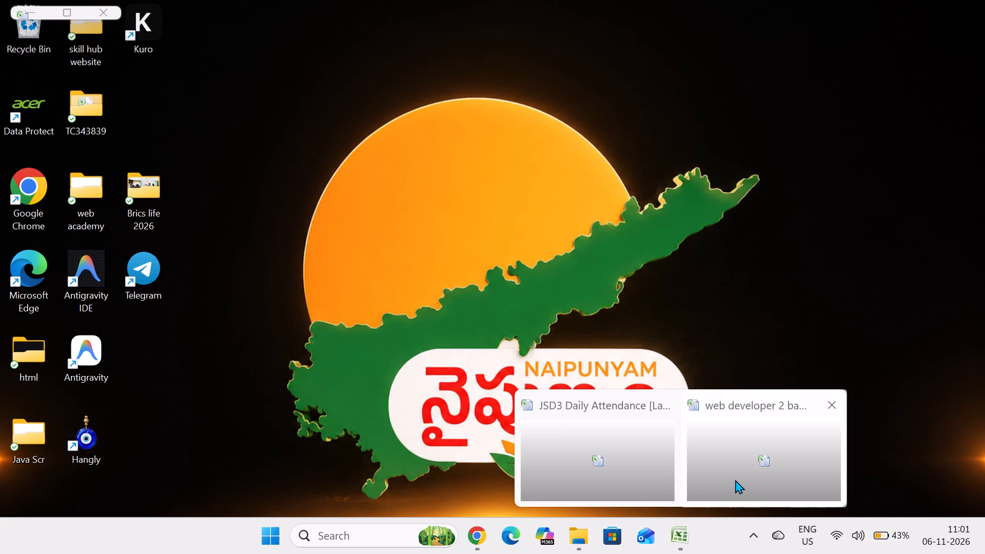
{"action": "left_click", "coordinate": [735, 480]}
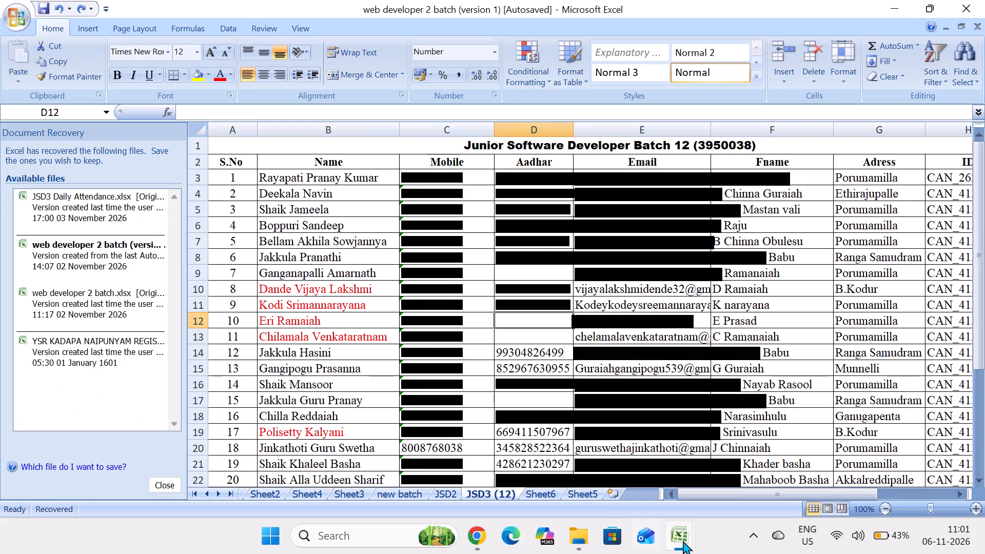
{"action": "left_click", "coordinate": [604, 482]}
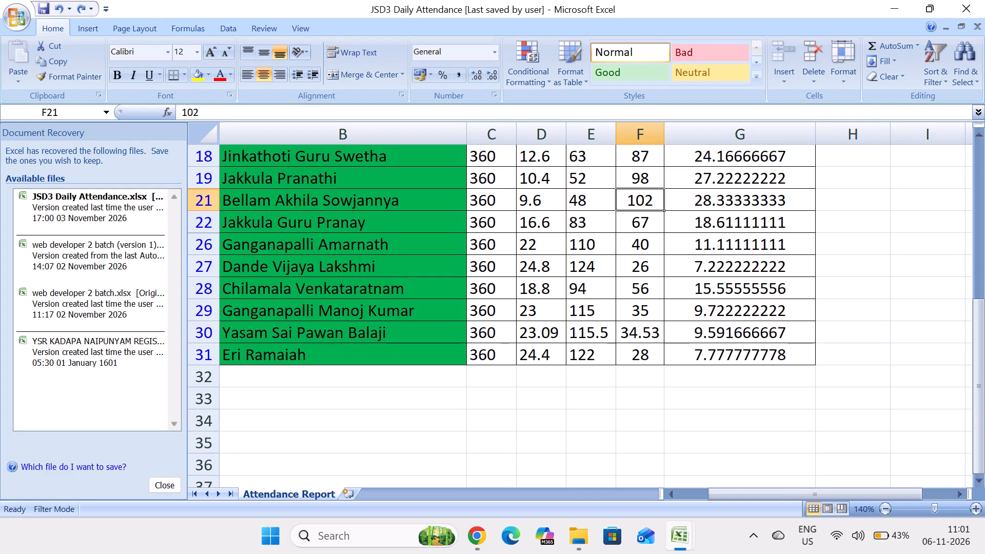
{"action": "left_click", "coordinate": [640, 349]}
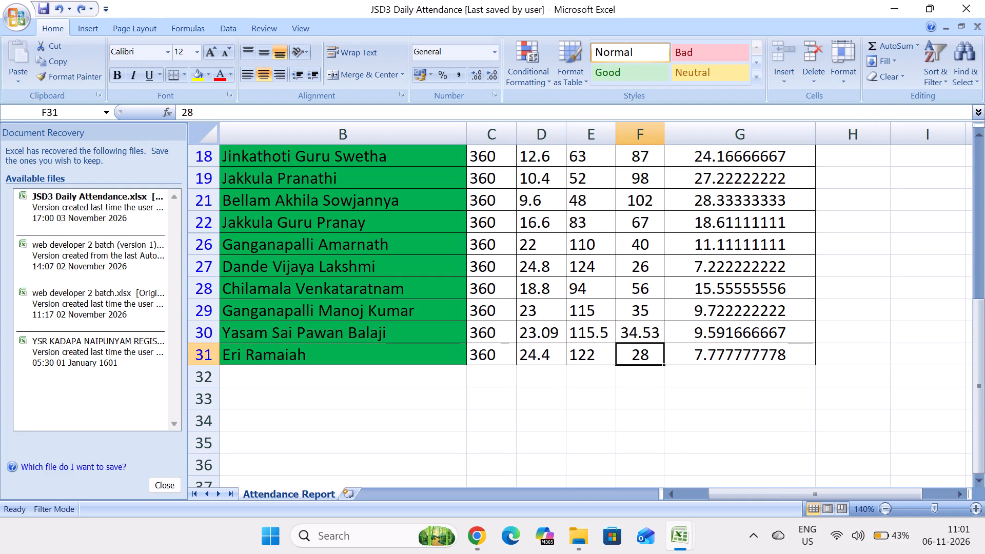
{"action": "key", "text": "Up"}
{"action": "key", "text": "Up"}
{"action": "key", "text": "Up"}
{"action": "key", "text": "Up"}
{"action": "key", "text": "Up"}
{"action": "key", "text": "Up"}
{"action": "key", "text": "Up"}
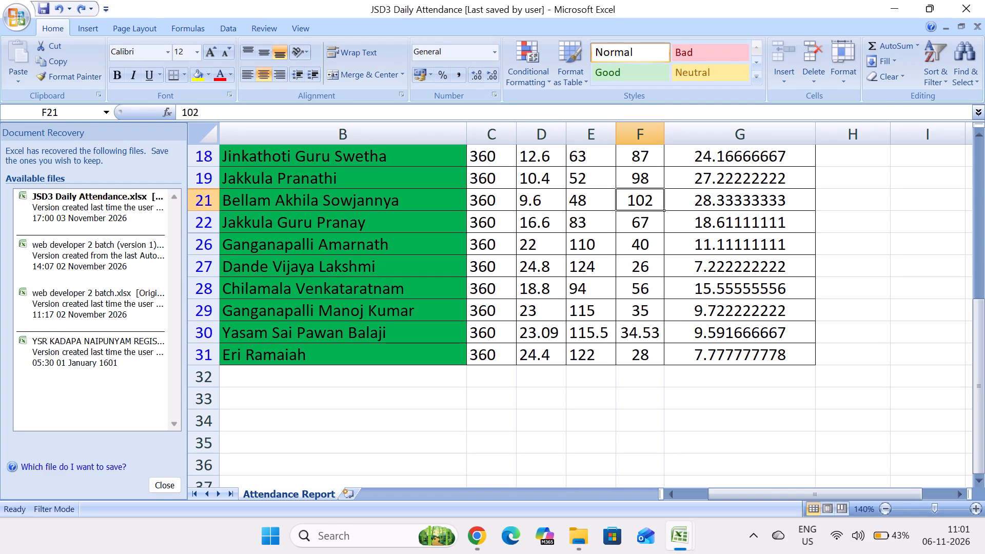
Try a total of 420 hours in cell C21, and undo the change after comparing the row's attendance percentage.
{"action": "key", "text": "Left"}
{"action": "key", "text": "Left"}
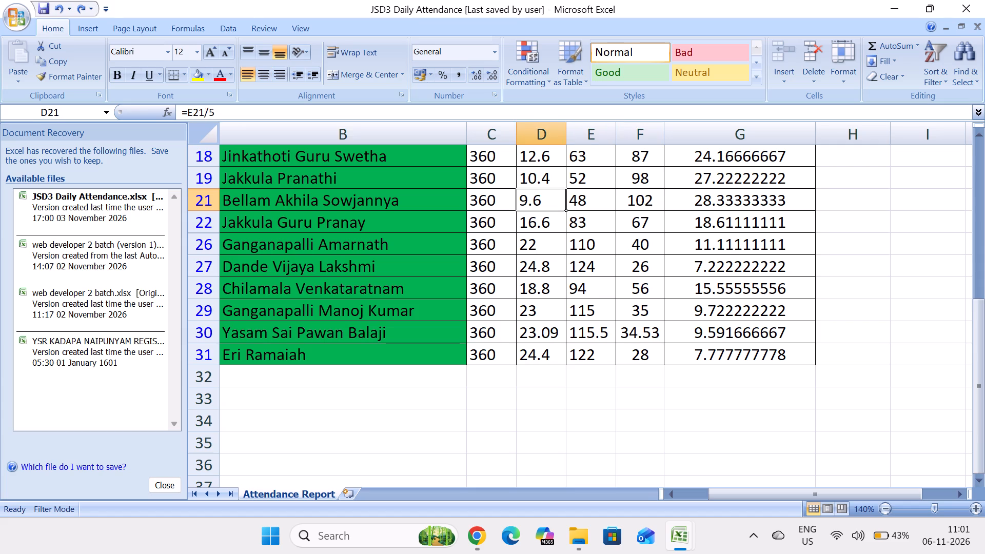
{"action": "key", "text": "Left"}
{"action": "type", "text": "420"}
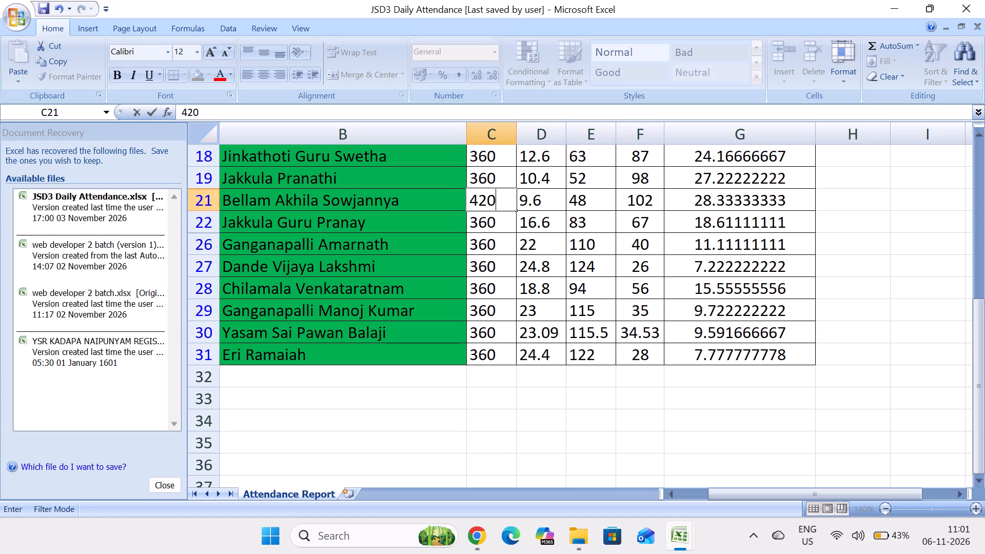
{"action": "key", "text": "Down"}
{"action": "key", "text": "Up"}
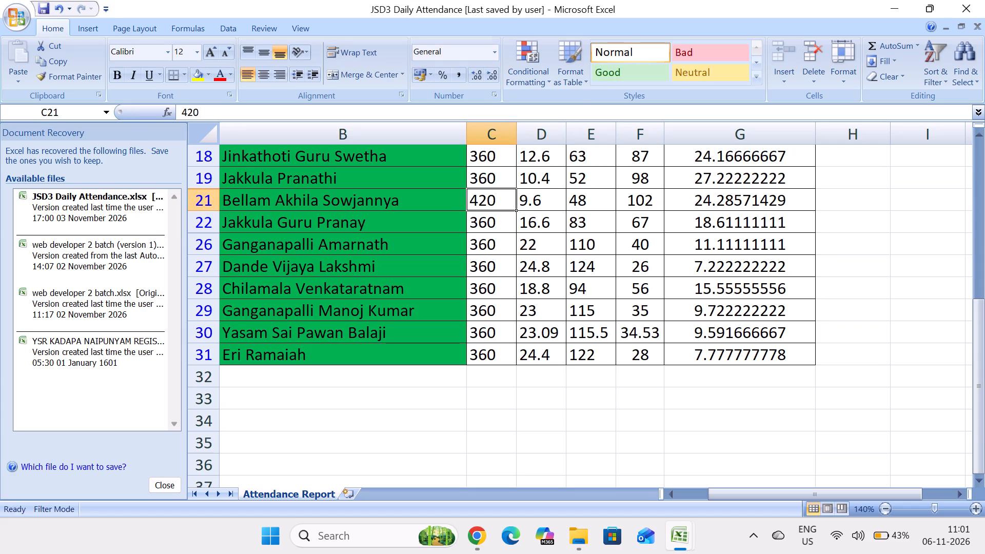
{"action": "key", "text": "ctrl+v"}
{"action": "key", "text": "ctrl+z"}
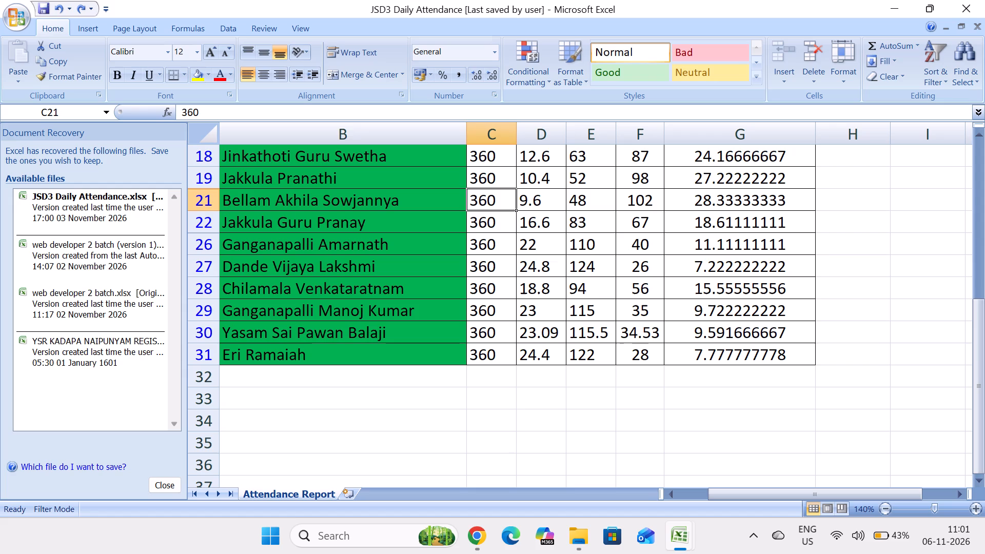
Review the Hours Attendance % column from row 21 up to its header, and check row 3's hours and total.
{"action": "key", "text": "Right"}
{"action": "key", "text": "Right"}
{"action": "key", "text": "Right"}
{"action": "key", "text": "Right"}
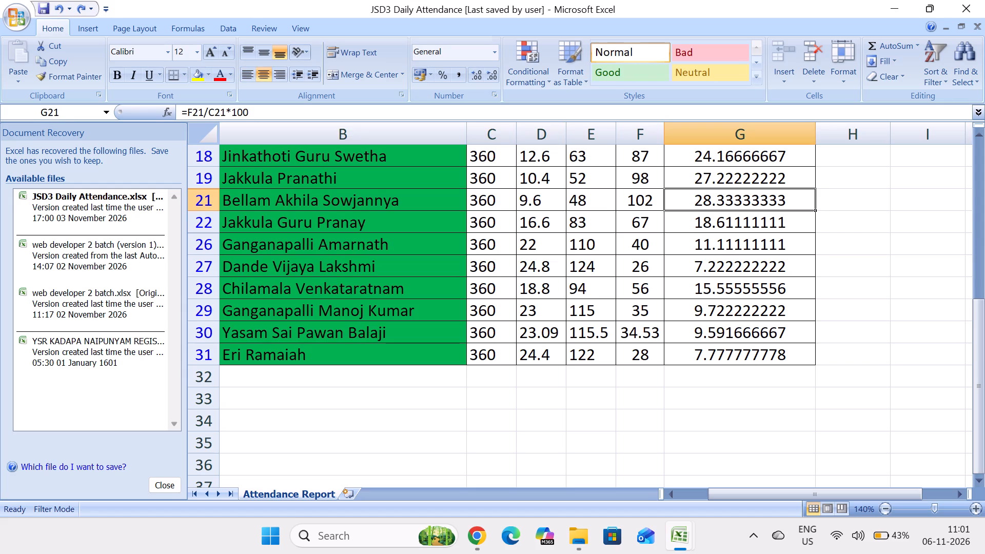
{"action": "key", "text": "Up"}
{"action": "key", "text": "Up"}
{"action": "key", "text": "Up"}
{"action": "key", "text": "Up"}
{"action": "key", "text": "Up"}
{"action": "key", "text": "Up"}
{"action": "key", "text": "Up"}
{"action": "key", "text": "Up"}
{"action": "key", "text": "Up"}
{"action": "key", "text": "Up"}
{"action": "key", "text": "Up"}
{"action": "key", "text": "Up"}
{"action": "key", "text": "Up"}
{"action": "key", "text": "Up"}
{"action": "key", "text": "Up"}
{"action": "key", "text": "Up"}
{"action": "key", "text": "Up"}
{"action": "key", "text": "Up"}
{"action": "key", "text": "Up"}
{"action": "key", "text": "Up"}
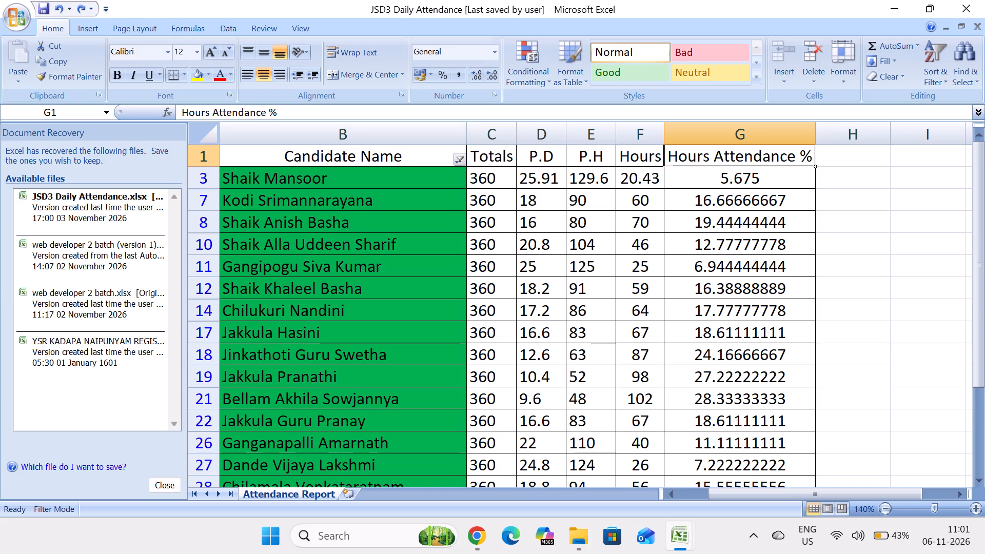
{"action": "key", "text": "Down"}
{"action": "key", "text": "Left"}
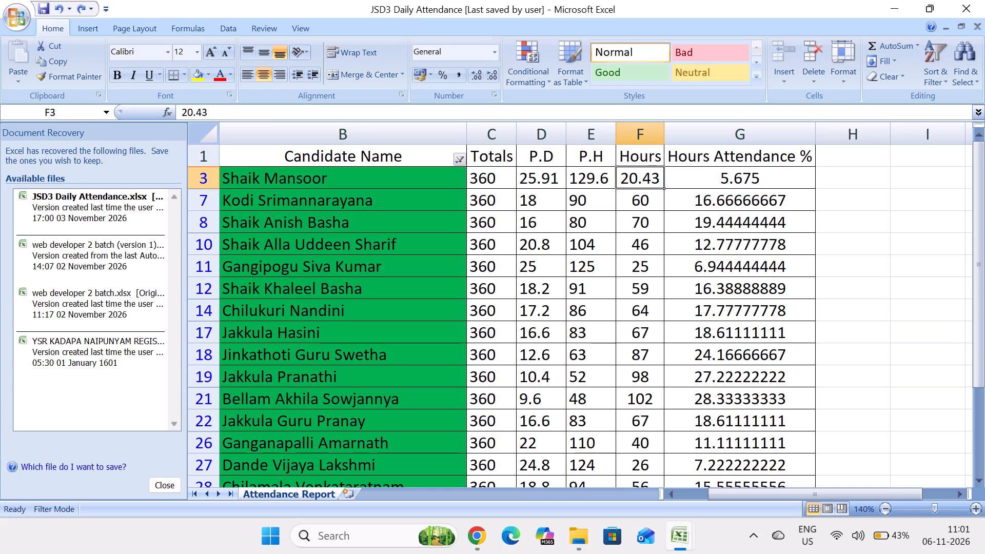
{"action": "key", "text": "Left"}
{"action": "key", "text": "Left"}
{"action": "key", "text": "Left"}
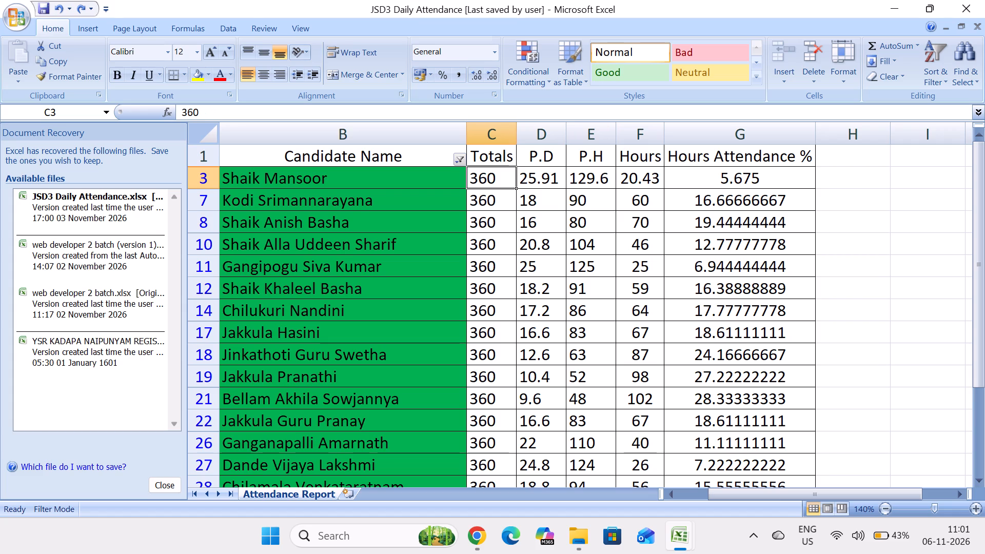
Check the column C total hours down the candidate rows and back up again.
{"action": "key", "text": "Down"}
{"action": "key", "text": "Down"}
{"action": "key", "text": "Down"}
{"action": "key", "text": "Down"}
{"action": "key", "text": "Down"}
{"action": "key", "text": "Down"}
{"action": "key", "text": "Down"}
{"action": "key", "text": "Down"}
{"action": "key", "text": "Down"}
{"action": "key", "text": "Down"}
{"action": "key", "text": "Down"}
{"action": "key", "text": "Down"}
{"action": "key", "text": "Down"}
{"action": "key", "text": "Down"}
{"action": "key", "text": "Down"}
{"action": "key", "text": "Down"}
{"action": "key", "text": "Down"}
{"action": "key", "text": "Down"}
{"action": "key", "text": "Down"}
{"action": "key", "text": "Down"}
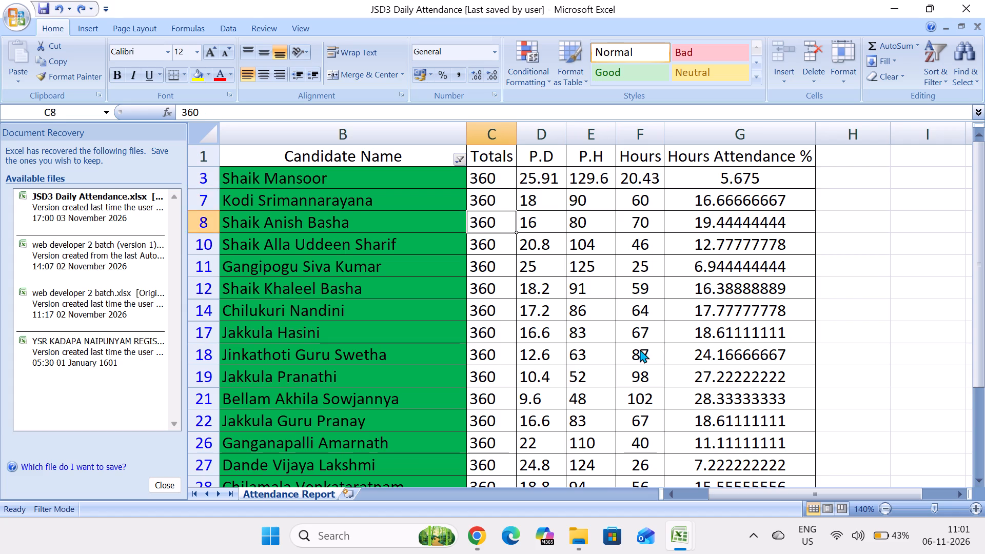
{"action": "key", "text": "Up"}
{"action": "key", "text": "Up"}
{"action": "key", "text": "Up"}
{"action": "key", "text": "Up"}
{"action": "key", "text": "Up"}
{"action": "key", "text": "Up"}
{"action": "key", "text": "Up"}
{"action": "key", "text": "Up"}
{"action": "key", "text": "Up"}
{"action": "key", "text": "Up"}
{"action": "key", "text": "Up"}
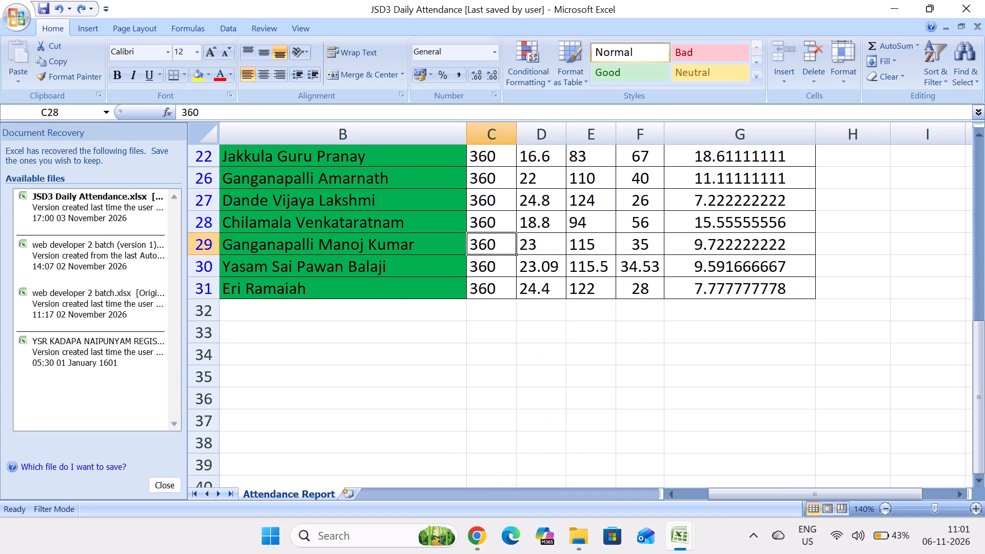
Switch to the portal and trace the attendance rows back to the candidate names and IDs, up to the first candidate.
{"action": "left_click", "coordinate": [477, 527]}
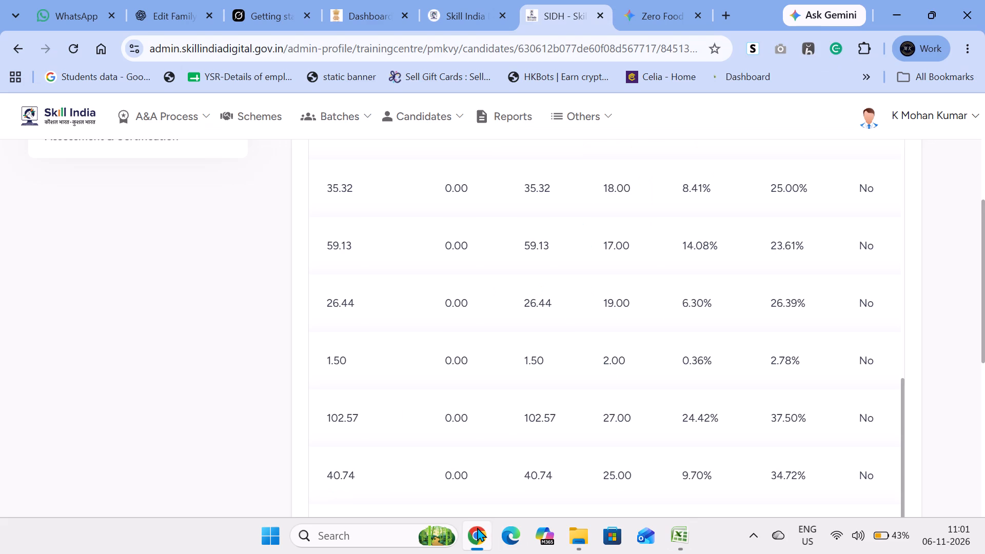
{"action": "left_click", "coordinate": [523, 452]}
{"action": "key", "text": "Left"}
{"action": "key", "text": "Left"}
{"action": "key", "text": "Left"}
{"action": "key", "text": "Left"}
{"action": "key", "text": "Left"}
{"action": "key", "text": "Left"}
{"action": "key", "text": "Left"}
{"action": "key", "text": "Left"}
{"action": "key", "text": "Left"}
{"action": "key", "text": "Left"}
{"action": "key", "text": "Left"}
{"action": "key", "text": "Left"}
{"action": "key", "text": "Left"}
{"action": "key", "text": "Left"}
{"action": "key", "text": "Left"}
{"action": "key", "text": "Left"}
{"action": "key", "text": "Left"}
{"action": "key", "text": "Left"}
{"action": "key", "text": "Left"}
{"action": "key", "text": "Left"}
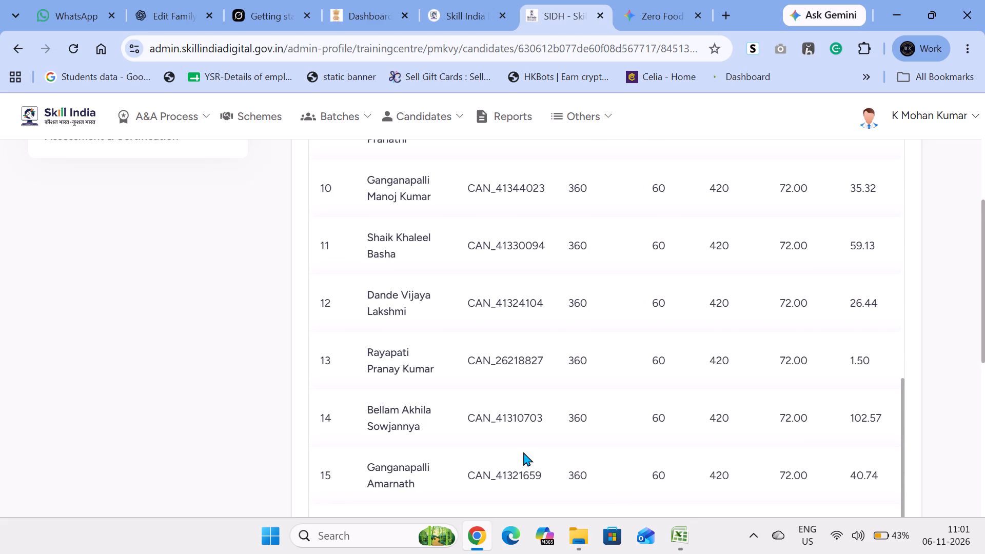
{"action": "key", "text": "Up"}
{"action": "key", "text": "Up"}
{"action": "key", "text": "Up"}
{"action": "key", "text": "Up"}
{"action": "key", "text": "Up"}
{"action": "key", "text": "Up"}
{"action": "key", "text": "Up"}
{"action": "key", "text": "Up"}
{"action": "key", "text": "Up"}
{"action": "key", "text": "Up"}
{"action": "key", "text": "Up"}
{"action": "key", "text": "Up"}
{"action": "key", "text": "Up"}
{"action": "key", "text": "Up"}
{"action": "key", "text": "Up"}
{"action": "key", "text": "Up"}
{"action": "key", "text": "Up"}
{"action": "key", "text": "Up"}
{"action": "key", "text": "Up"}
{"action": "key", "text": "Up"}
{"action": "key", "text": "Up"}
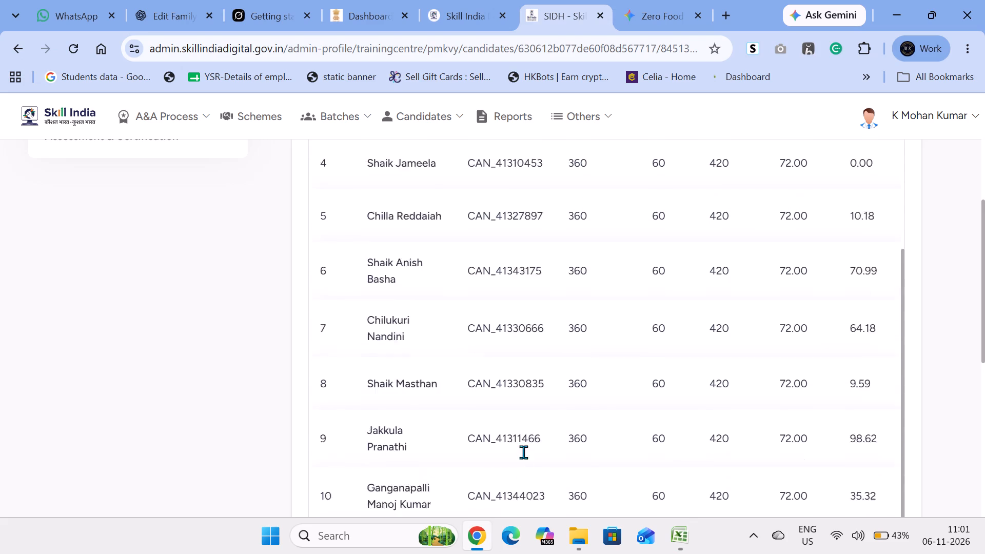
{"action": "key", "text": "Down"}
{"action": "key", "text": "Down"}
{"action": "key", "text": "Down"}
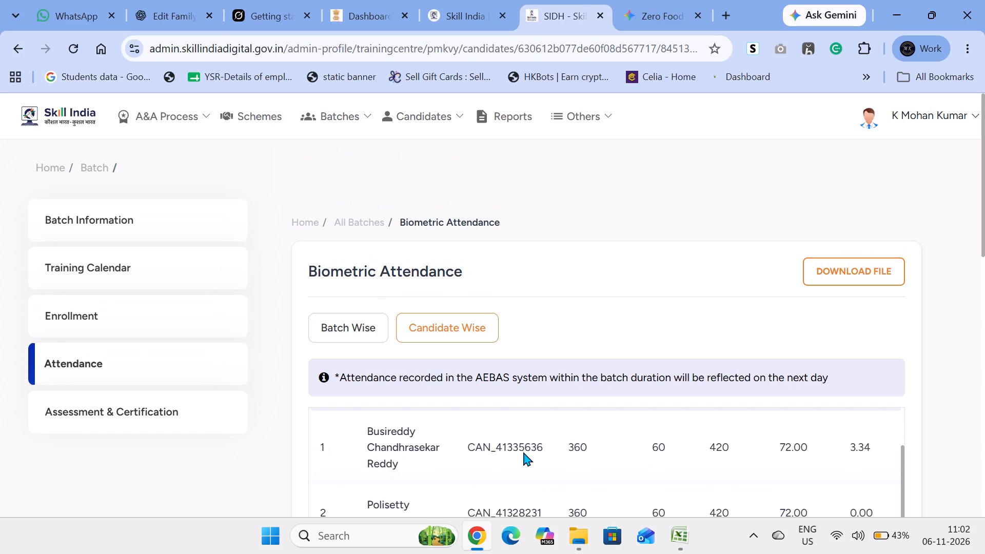
Open the day-by-day attendance view for the first candidate in the Biometric Attendance table.
{"action": "left_click", "coordinate": [523, 452]}
{"action": "key", "text": "Right"}
{"action": "key", "text": "Right"}
{"action": "key", "text": "Right"}
{"action": "key", "text": "Right"}
{"action": "key", "text": "Right"}
{"action": "key", "text": "Right"}
{"action": "key", "text": "Right"}
{"action": "key", "text": "Right"}
{"action": "key", "text": "Right"}
{"action": "key", "text": "Right"}
{"action": "key", "text": "Right"}
{"action": "key", "text": "Right"}
{"action": "key", "text": "Right"}
{"action": "key", "text": "Right"}
{"action": "key", "text": "Right"}
{"action": "key", "text": "Right"}
{"action": "key", "text": "Right"}
{"action": "key", "text": "Right"}
{"action": "key", "text": "Right"}
{"action": "key", "text": "Right"}
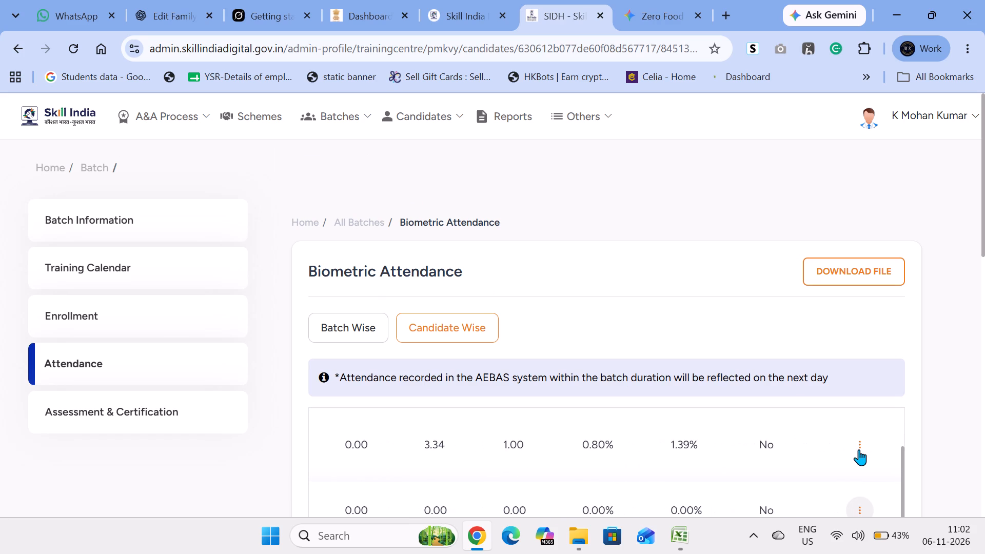
{"action": "left_click", "coordinate": [859, 449]}
{"action": "left_click", "coordinate": [851, 482]}
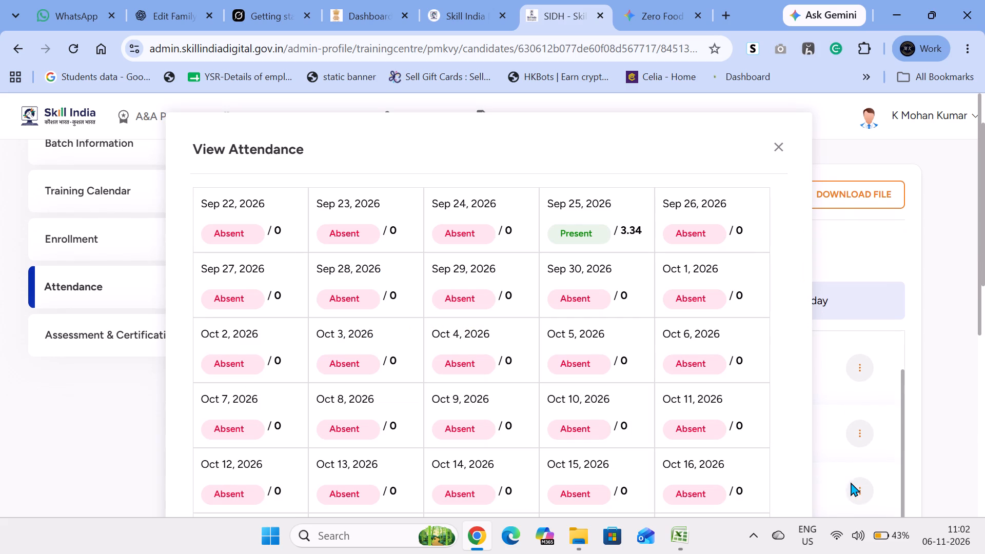
{"action": "left_click", "coordinate": [705, 458]}
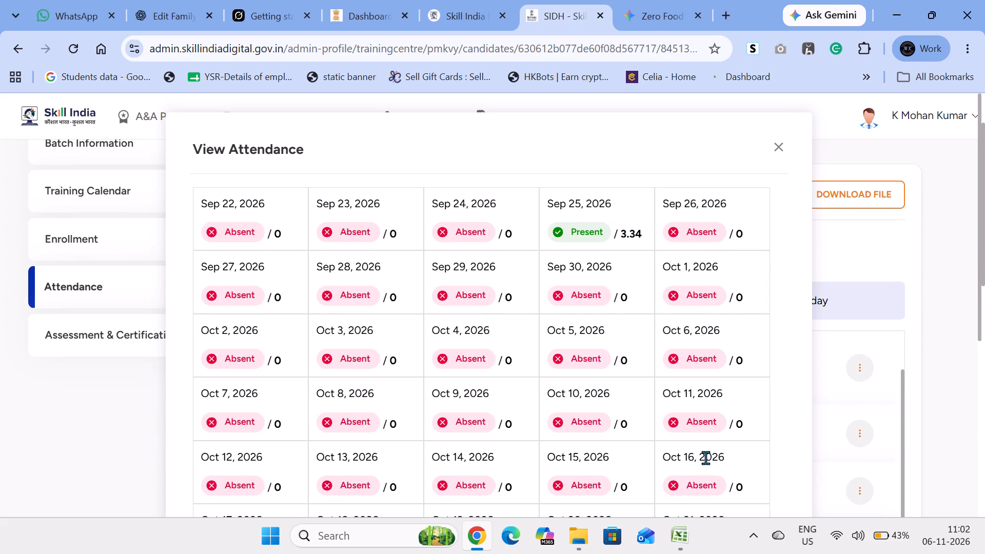
Review the first candidate's daily attendance entries from Sep 22, 2026 down to Nov 5, 2026.
{"action": "key", "text": "Down"}
{"action": "key", "text": "Down"}
{"action": "key", "text": "Down"}
{"action": "key", "text": "Down"}
{"action": "key", "text": "Down"}
{"action": "key", "text": "Down"}
{"action": "key", "text": "Down"}
{"action": "key", "text": "Down"}
{"action": "key", "text": "Down"}
{"action": "key", "text": "Down"}
{"action": "key", "text": "Down"}
{"action": "key", "text": "Down"}
{"action": "key", "text": "Down"}
{"action": "key", "text": "Down"}
{"action": "key", "text": "Down"}
{"action": "key", "text": "Down"}
{"action": "key", "text": "Down"}
{"action": "key", "text": "Down"}
{"action": "key", "text": "Down"}
{"action": "key", "text": "Down"}
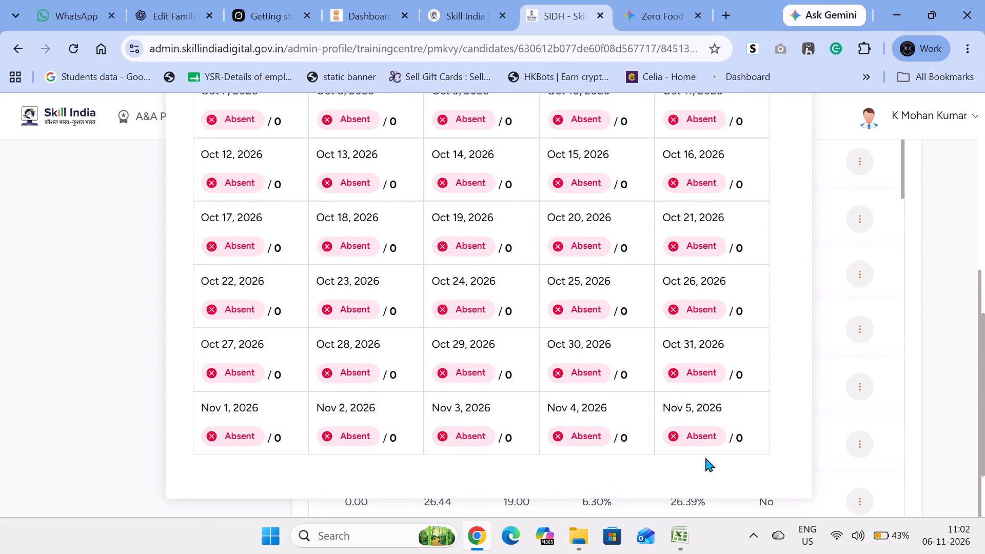